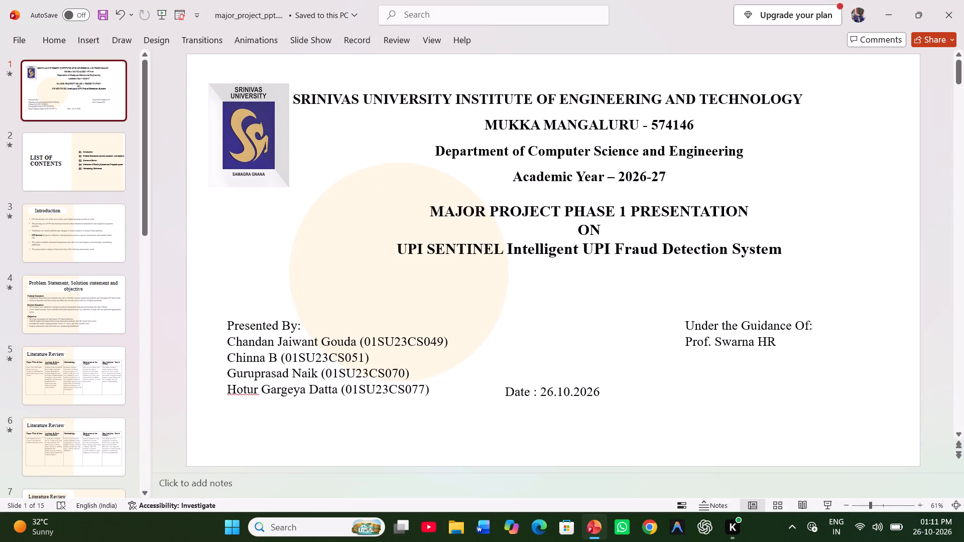
Add the title prefix "Asst." before "Prof." in the guide's name line on the title slide.
left_click(684, 339)
left_click(686, 337)
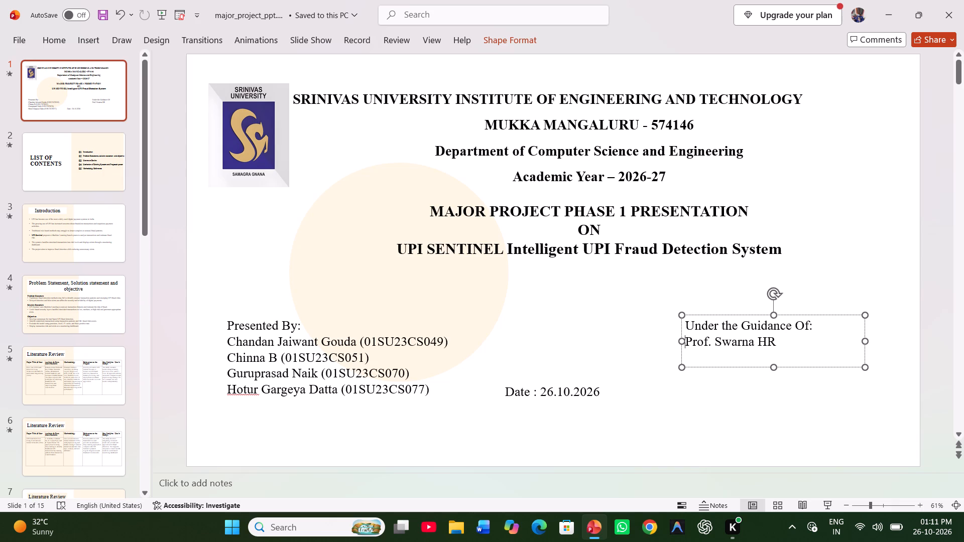
type("ASS")
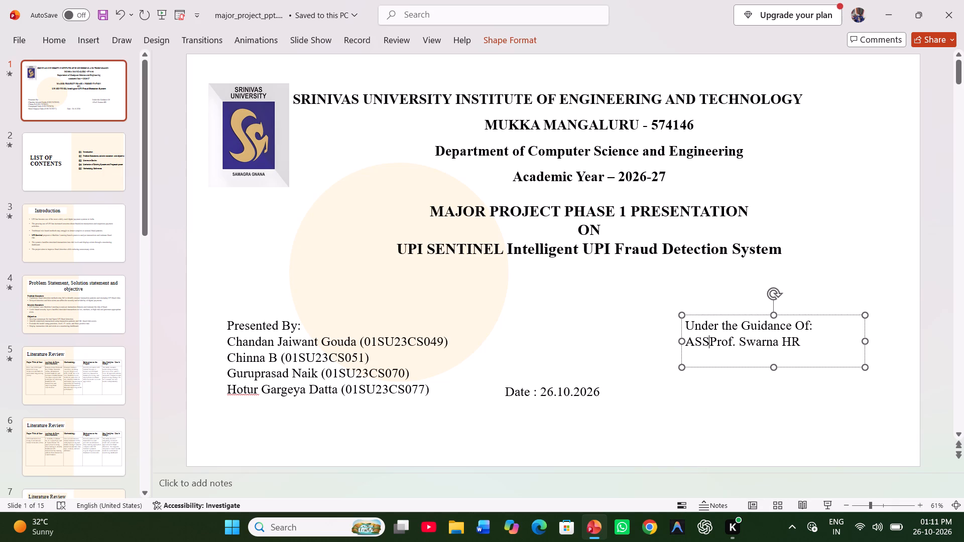
key("BackSpace")
key("BackSpace")
type("sst.")
key("space")
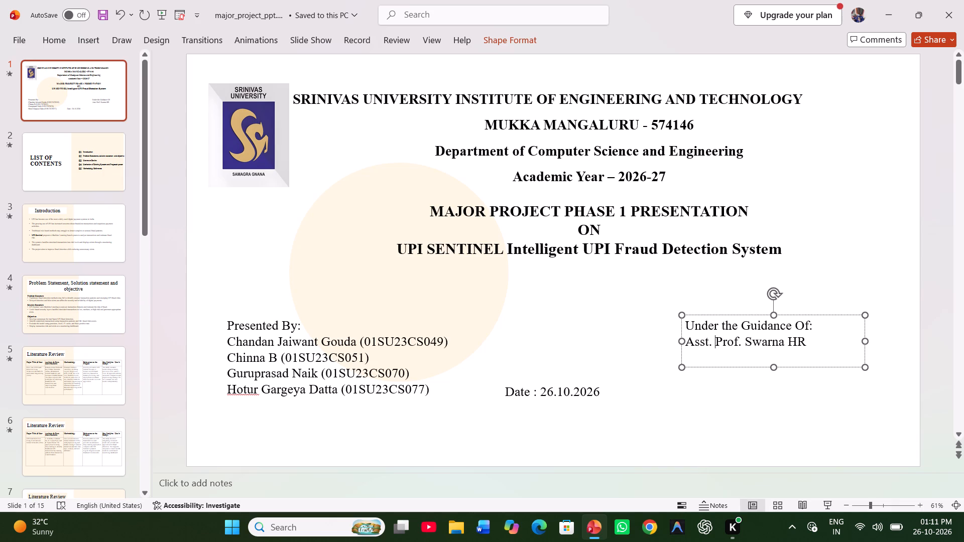
left_click(720, 339)
Add a new line reading "Department of CSE" below the guide's name on the title slide.
left_click(811, 342)
key("Return")
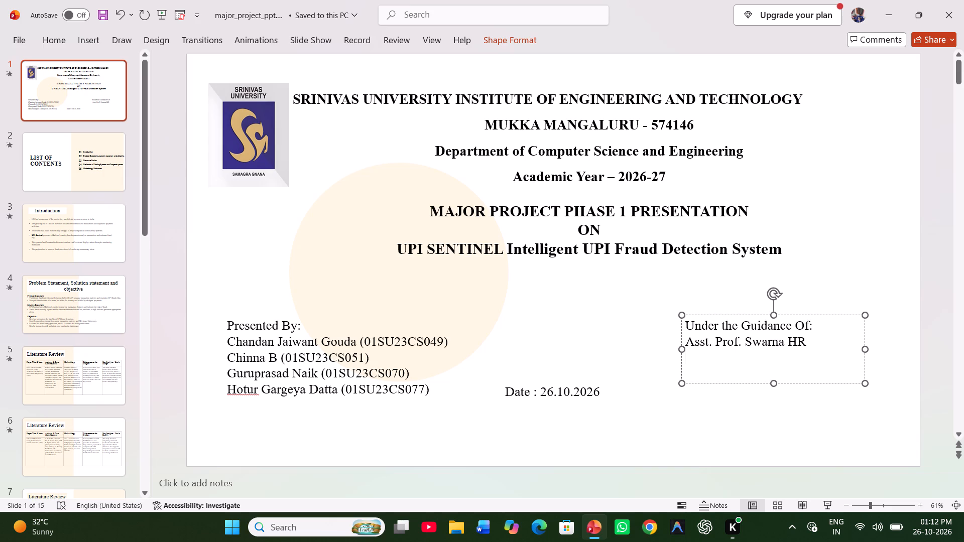
type("De")
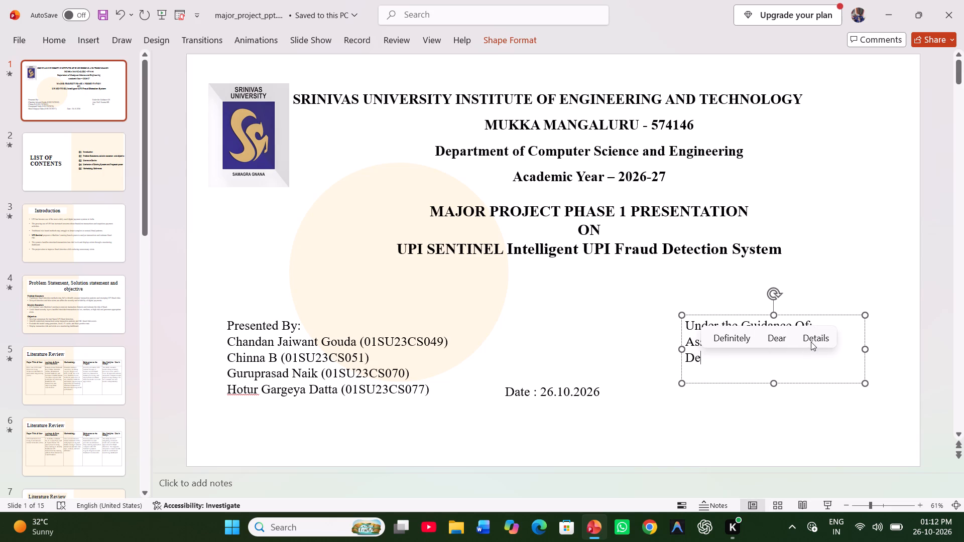
type("pa")
type("rt")
type("ment")
key("space")
type("of")
key("space")
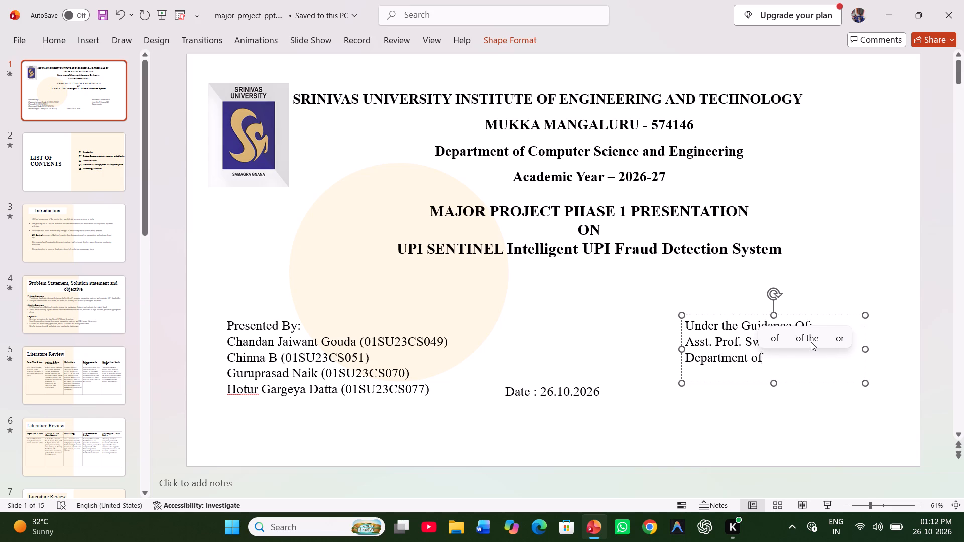
type("CSE")
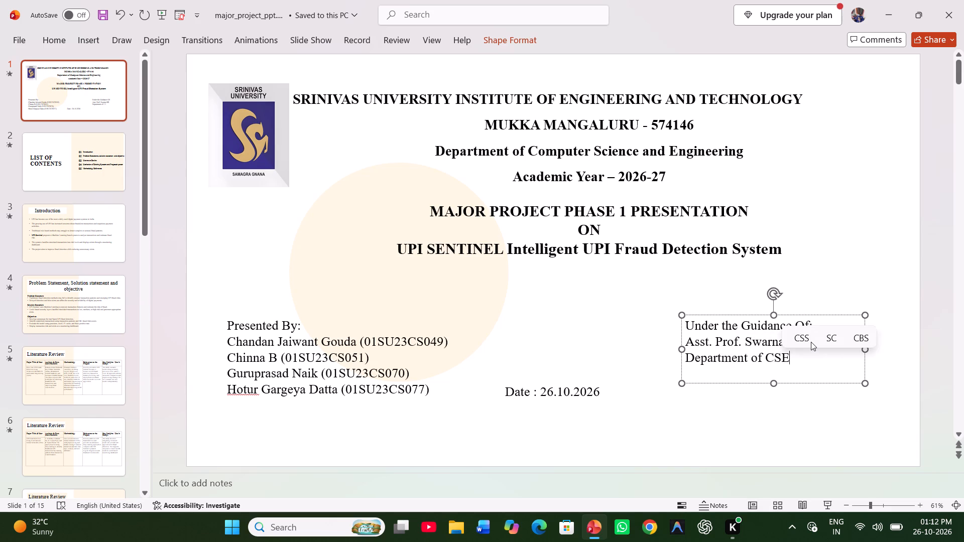
left_click(834, 411)
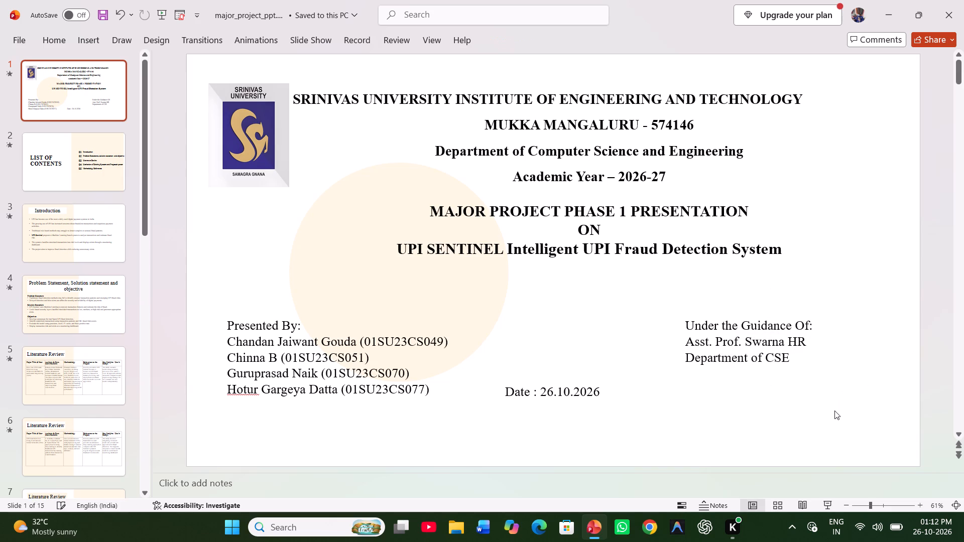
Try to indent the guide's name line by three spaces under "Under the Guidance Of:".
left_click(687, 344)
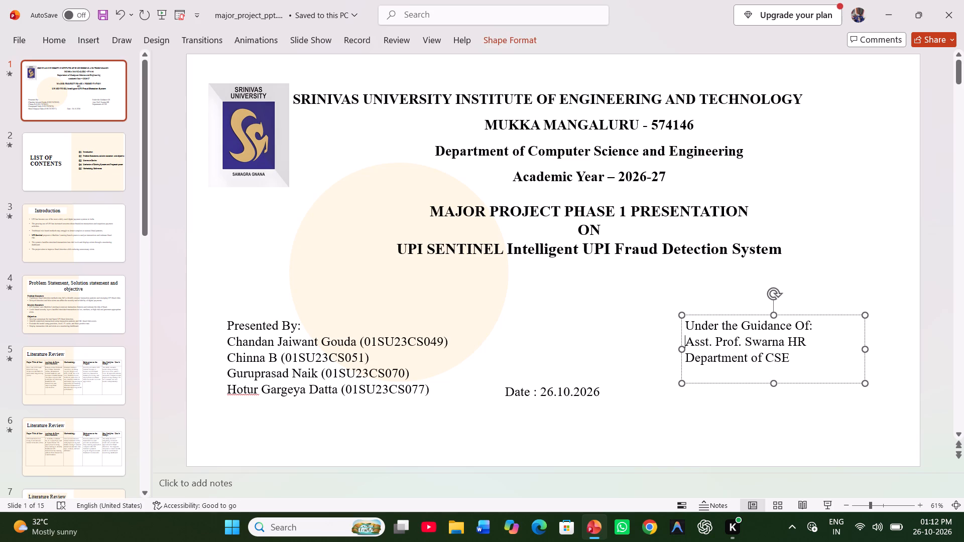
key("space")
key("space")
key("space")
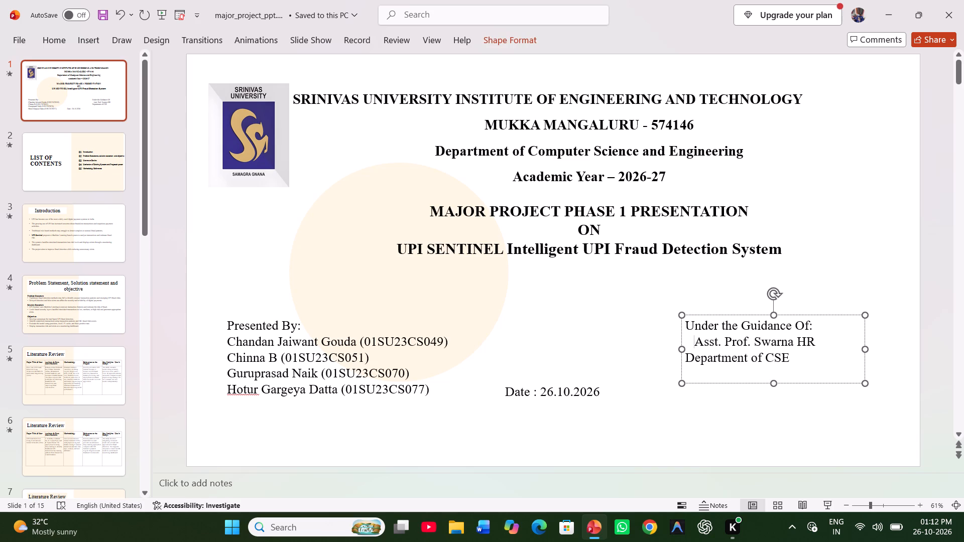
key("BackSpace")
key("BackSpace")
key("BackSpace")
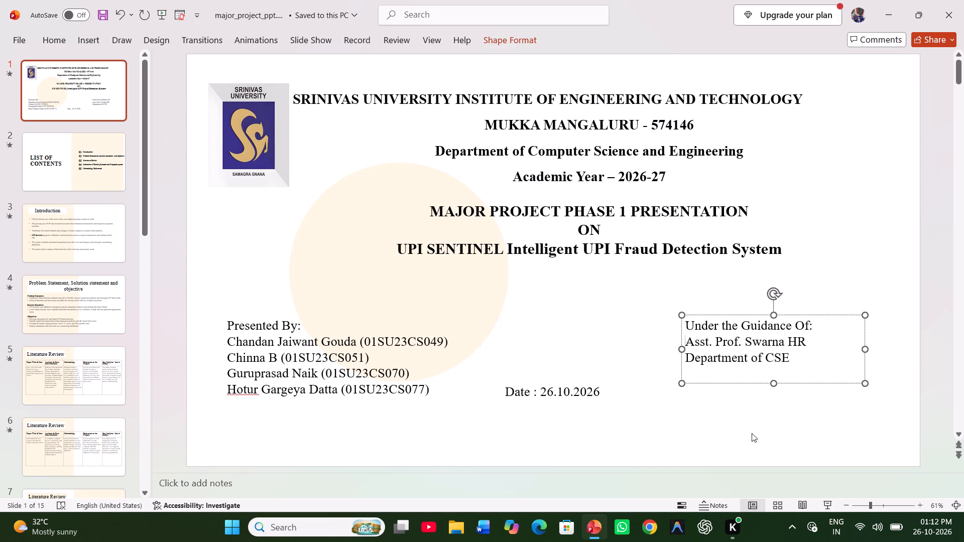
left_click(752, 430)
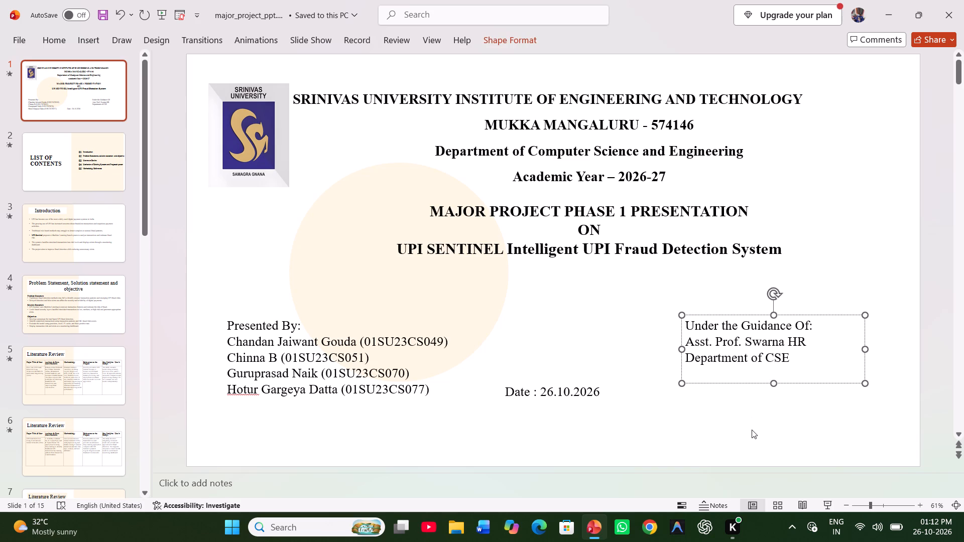
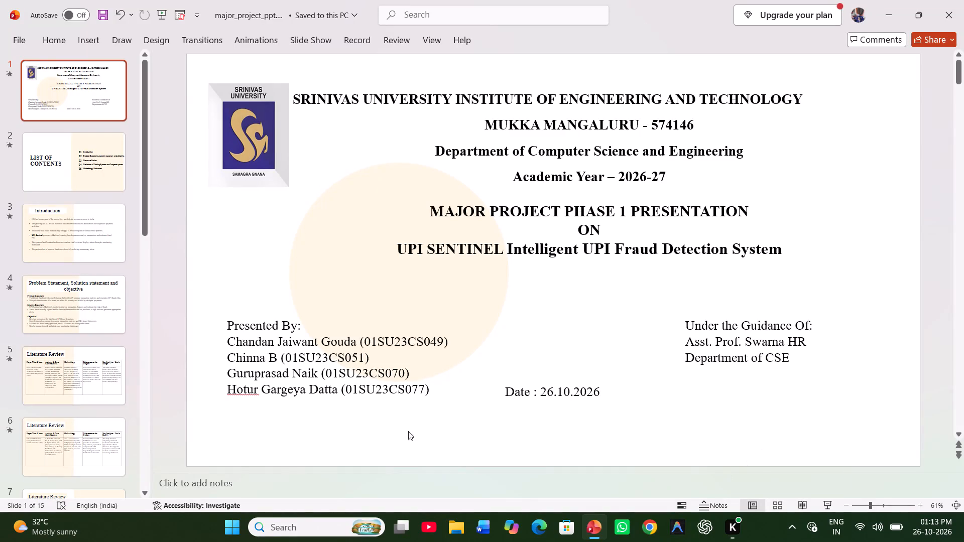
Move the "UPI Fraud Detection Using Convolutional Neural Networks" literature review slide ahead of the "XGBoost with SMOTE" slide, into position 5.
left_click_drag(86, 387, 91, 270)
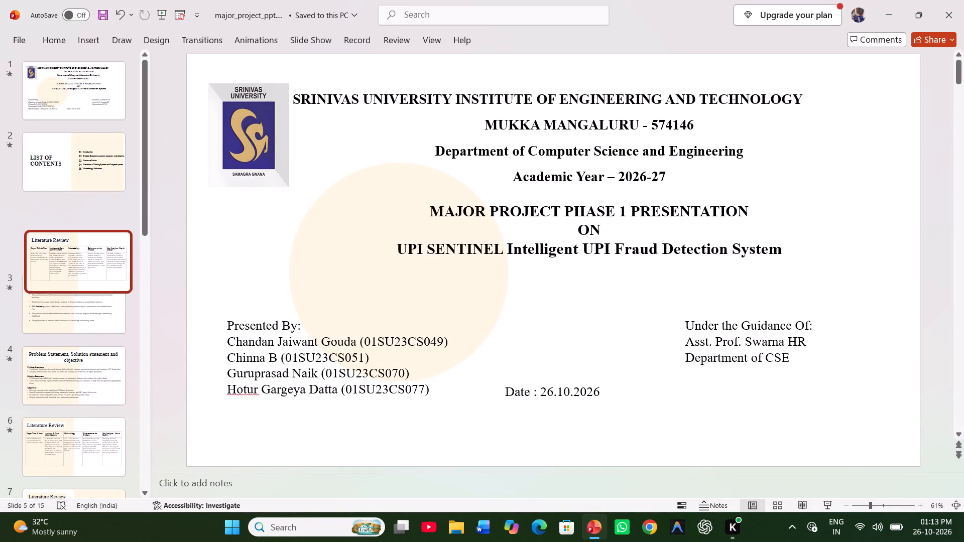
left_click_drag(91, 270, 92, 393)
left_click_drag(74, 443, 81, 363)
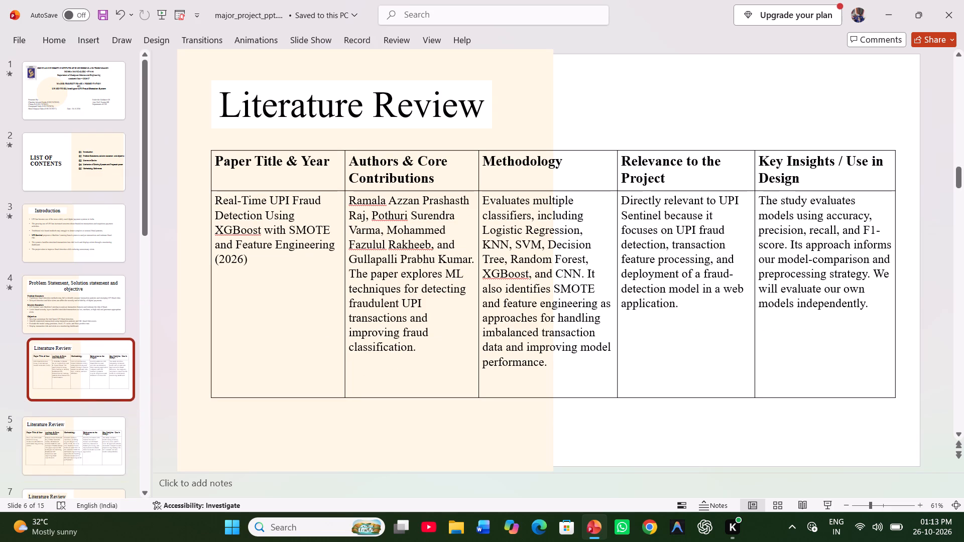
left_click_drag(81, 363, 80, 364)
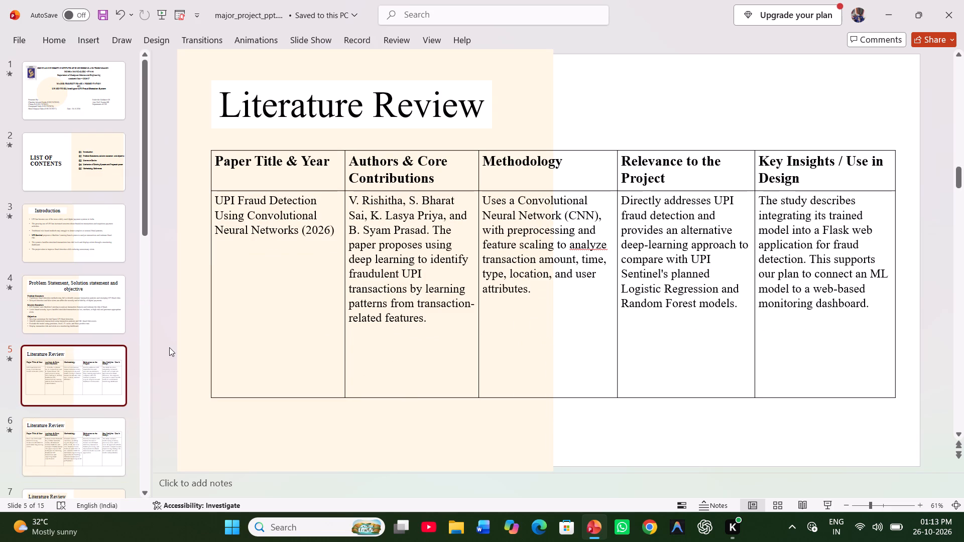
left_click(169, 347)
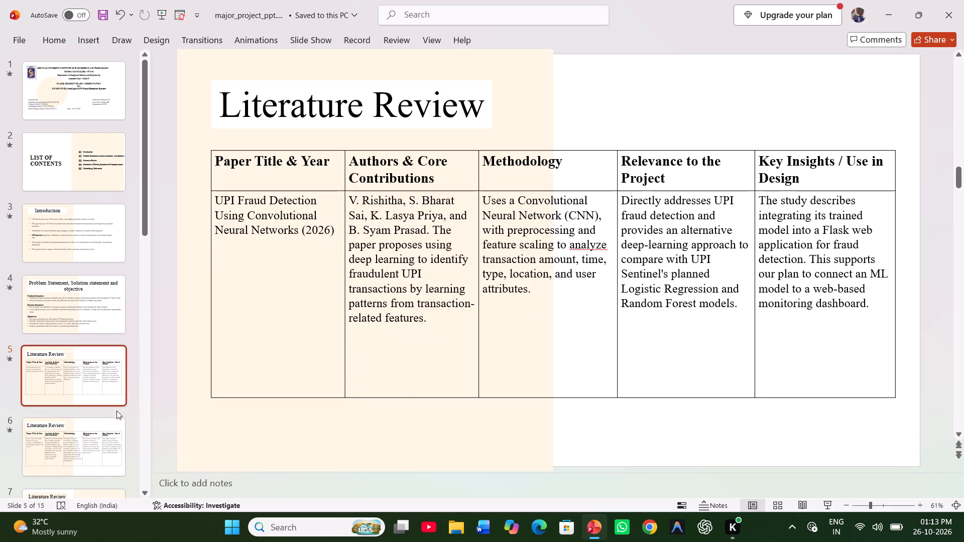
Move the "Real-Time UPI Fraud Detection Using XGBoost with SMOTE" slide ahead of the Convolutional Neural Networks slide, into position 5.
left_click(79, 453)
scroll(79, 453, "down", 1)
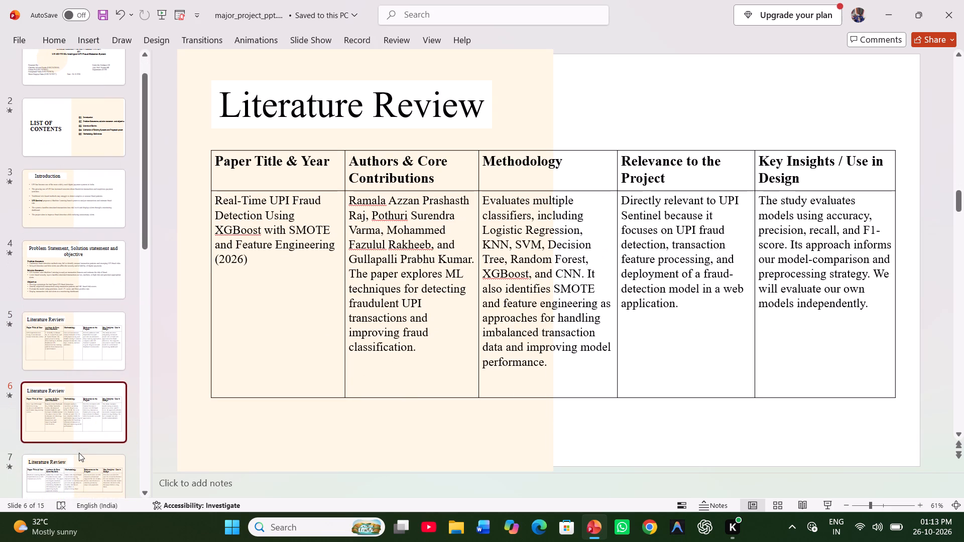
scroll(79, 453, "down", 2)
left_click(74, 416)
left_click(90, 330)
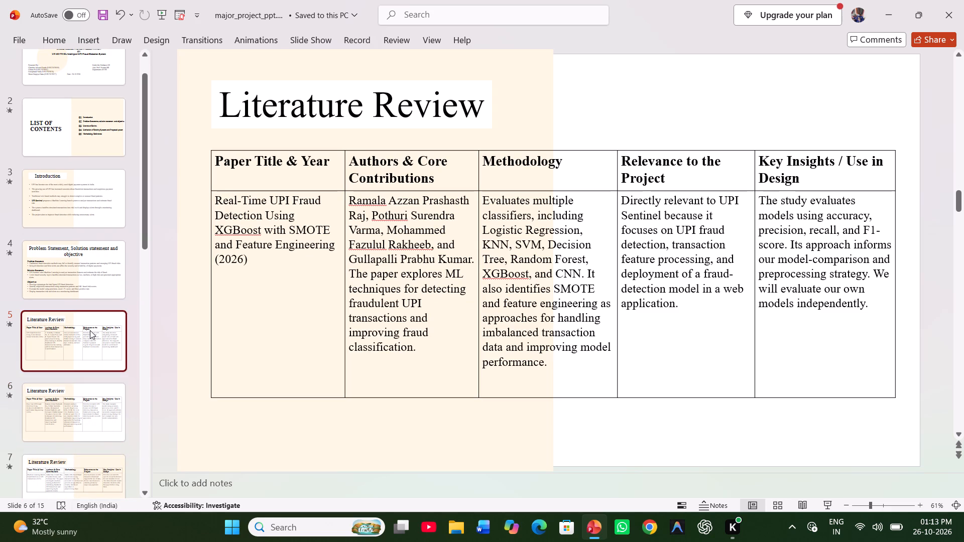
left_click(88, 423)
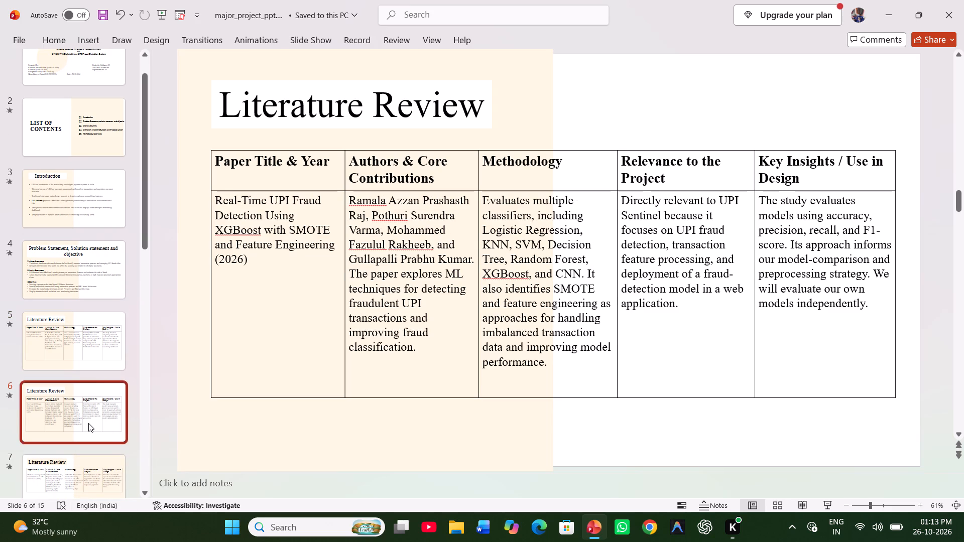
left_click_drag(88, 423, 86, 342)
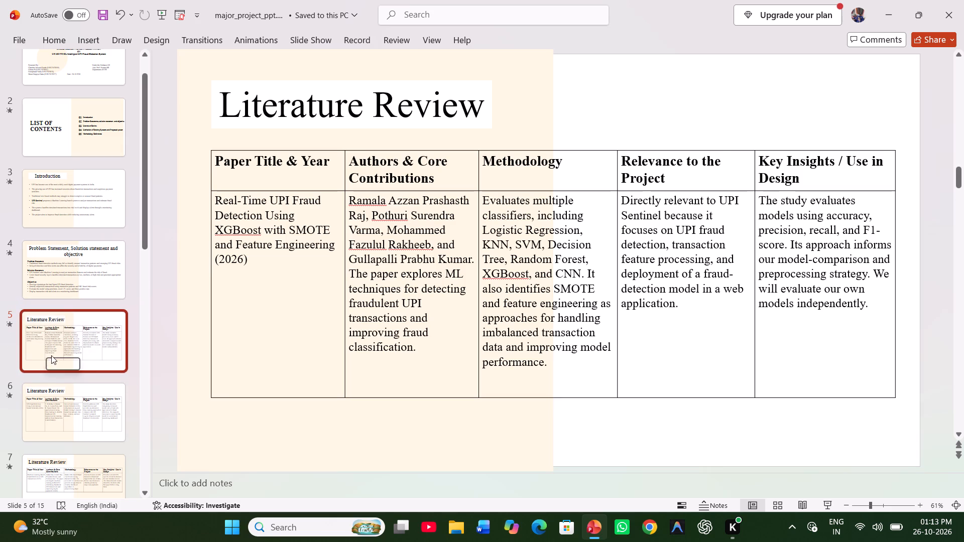
Examine the Literature Review slides 5 to 10, comparing their paper titles, years and order.
scroll(37, 387, "down", 1)
left_click(78, 333)
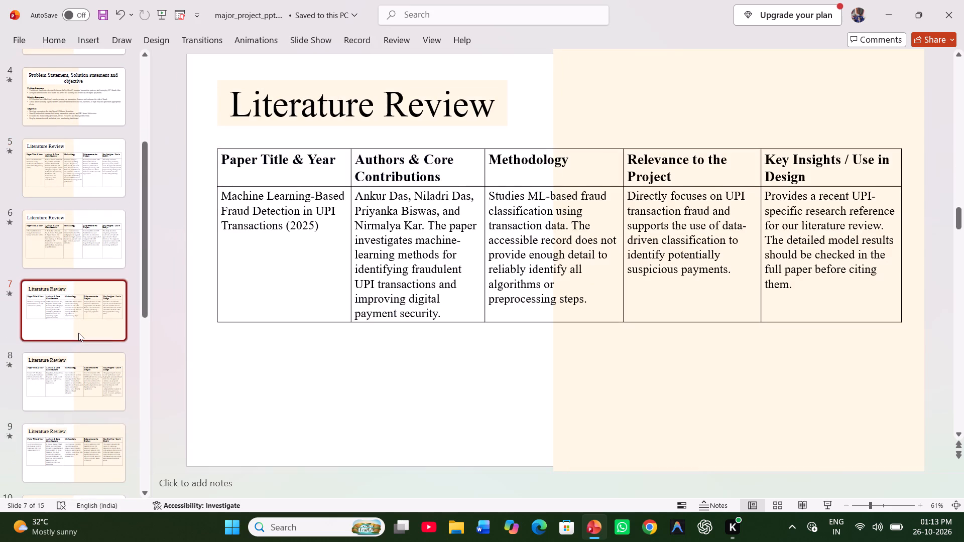
left_click(90, 235)
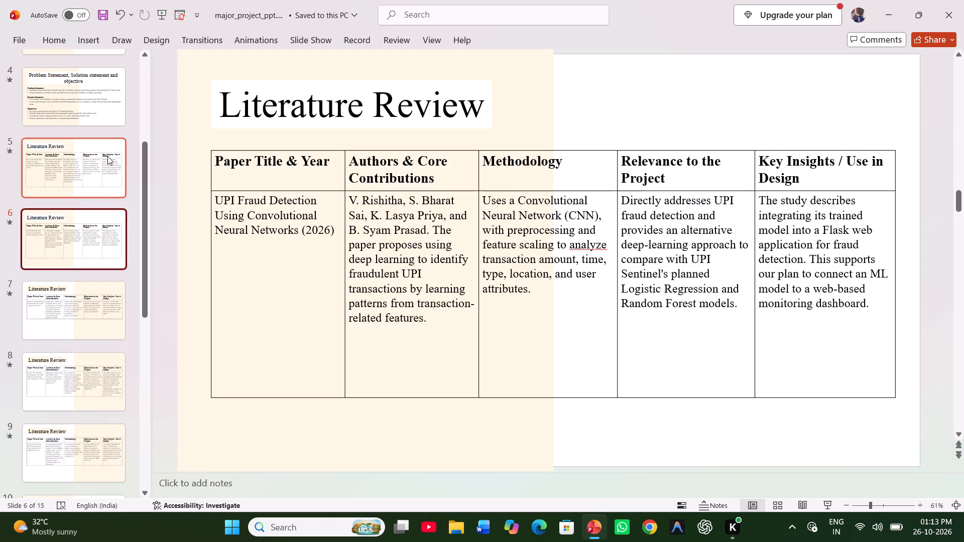
left_click(107, 156)
left_click(94, 238)
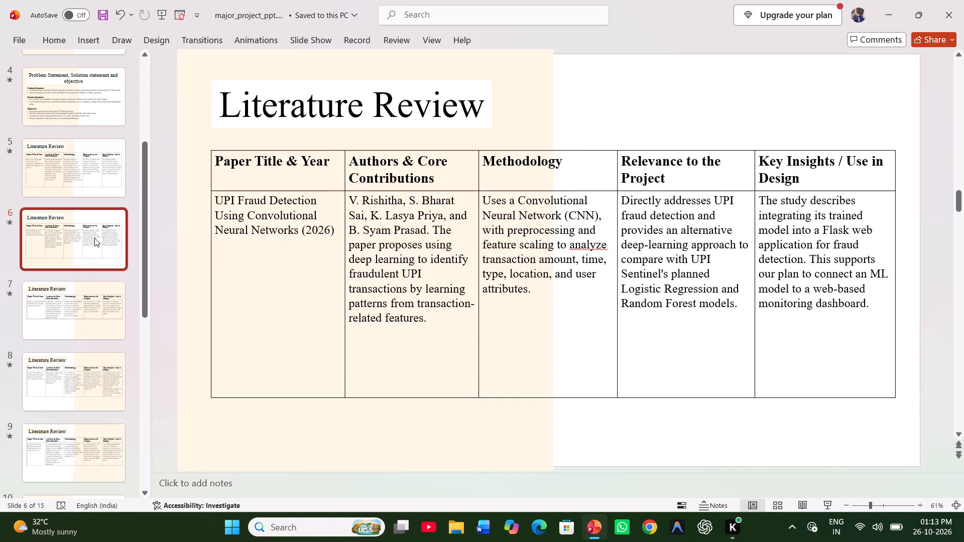
left_click(59, 318)
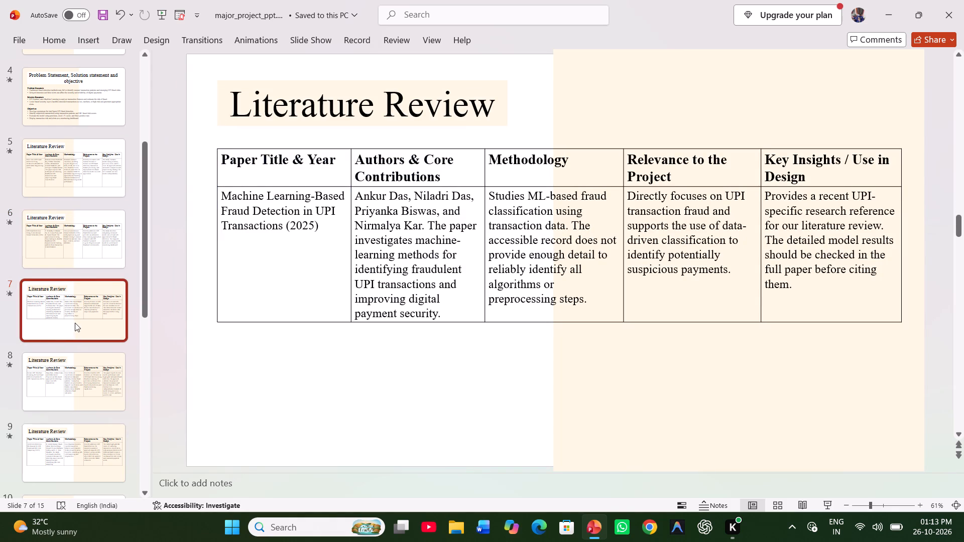
left_click(68, 393)
left_click(64, 422)
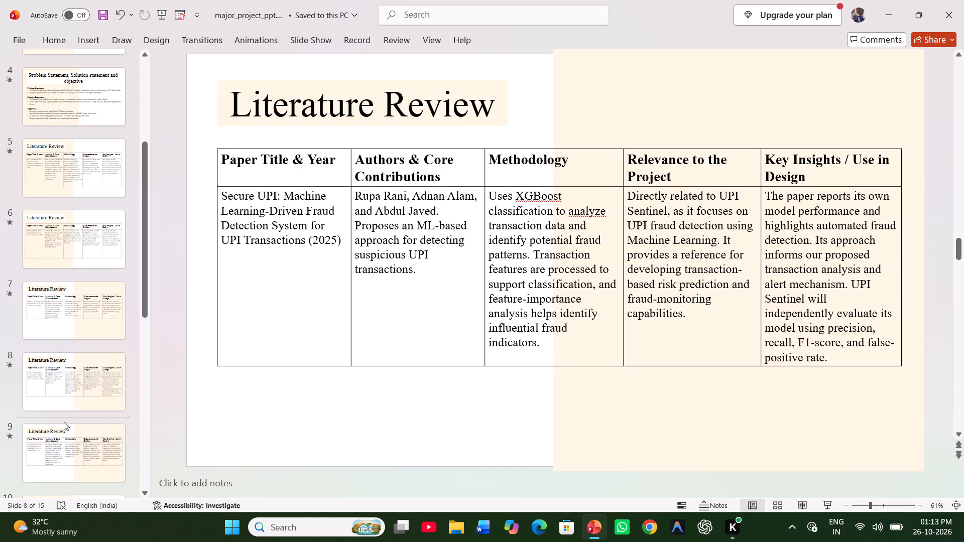
left_click(63, 425)
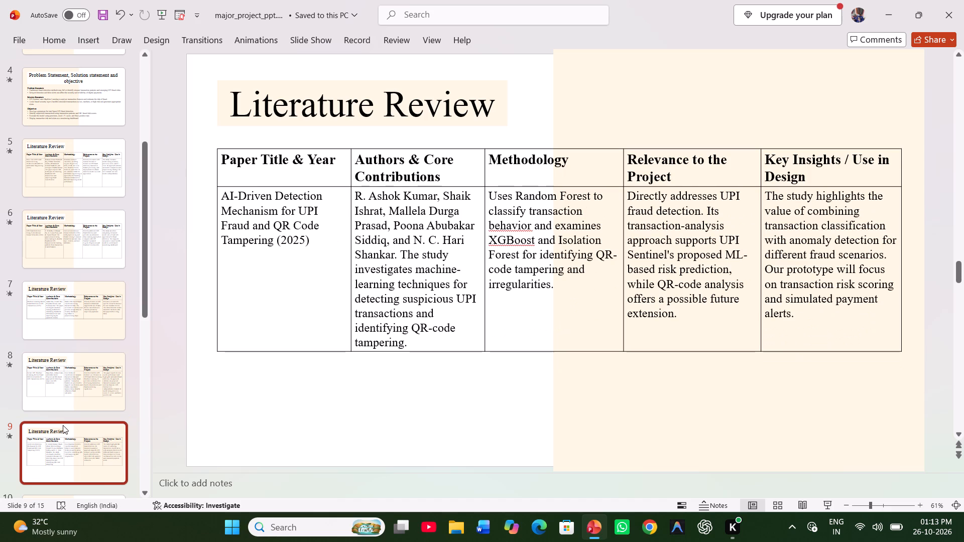
scroll(64, 386, "down", 1)
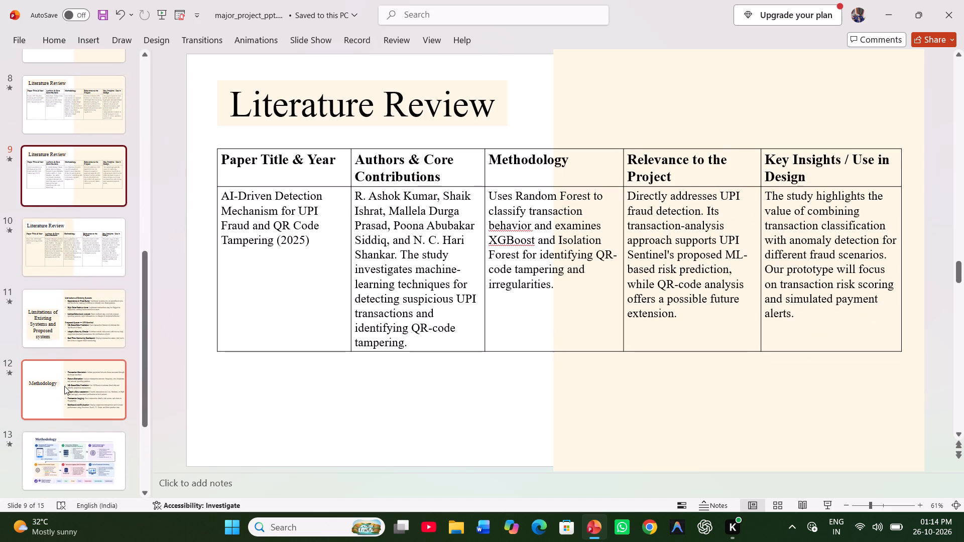
left_click(90, 260)
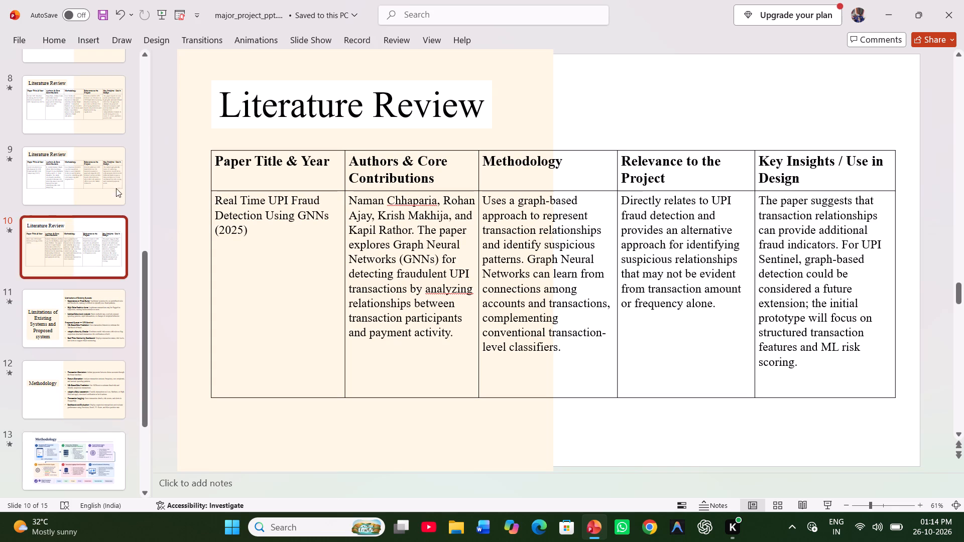
left_click(83, 167)
left_click(99, 107)
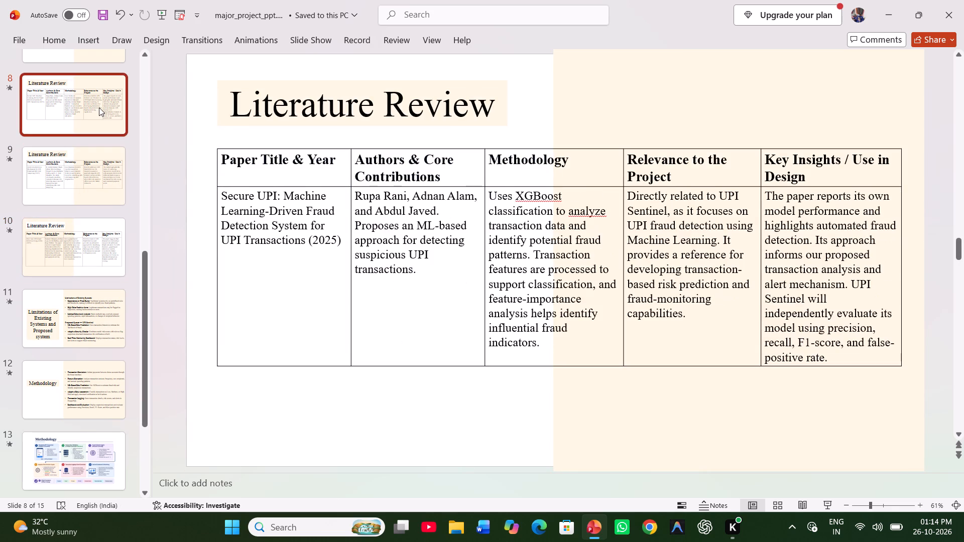
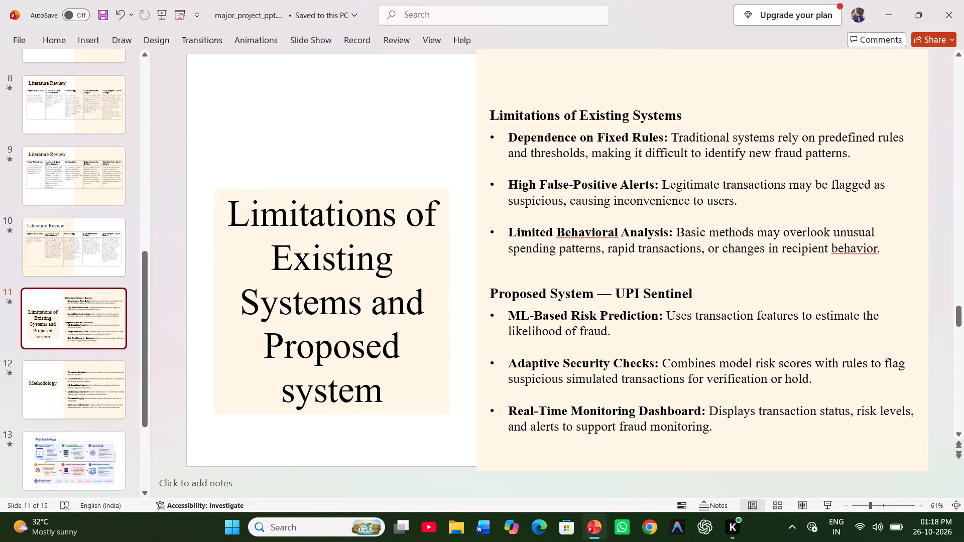
Review the Limitations of Existing Systems and Proposed System slide and the Methodology text slide that follow the Literature Review.
scroll(560, 173, "down", 1)
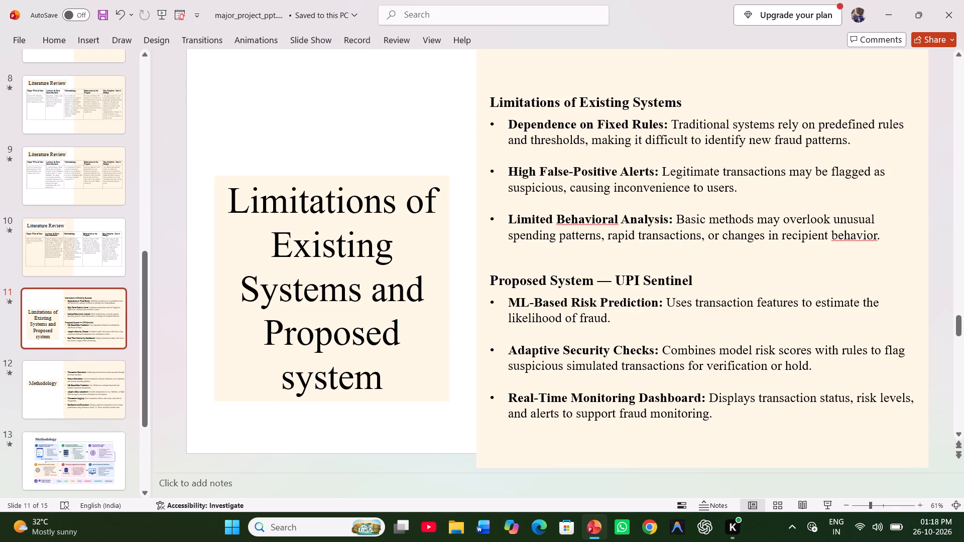
scroll(560, 173, "down", 3)
scroll(575, 280, "down", 2)
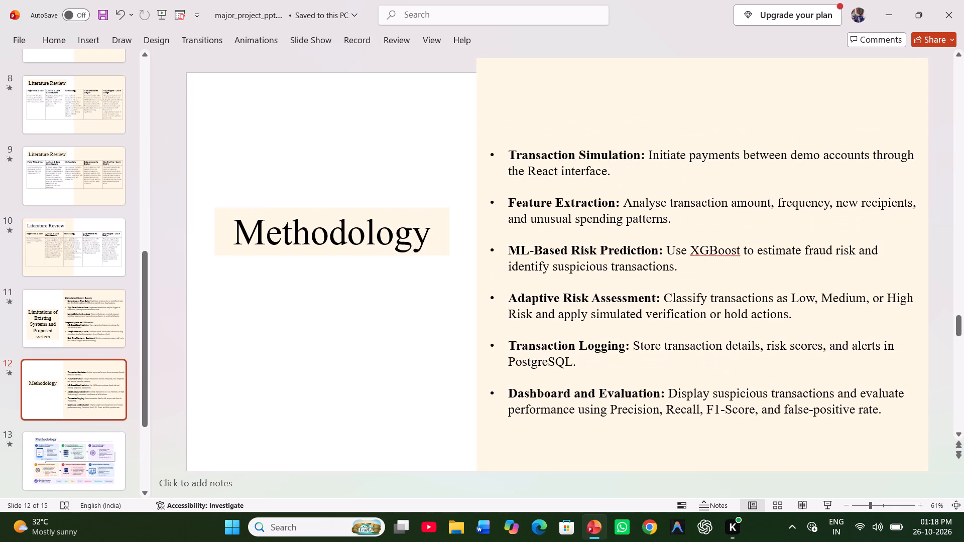
scroll(575, 280, "down", 1)
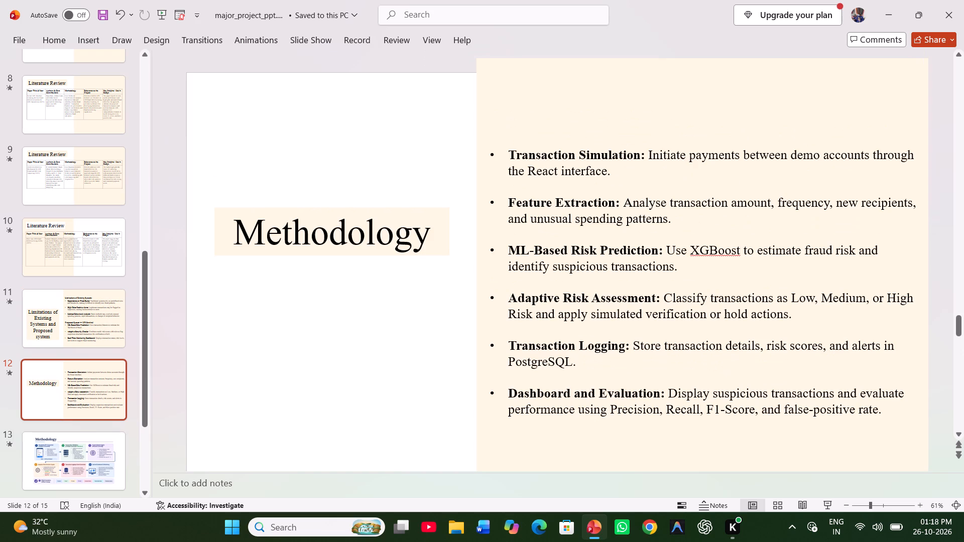
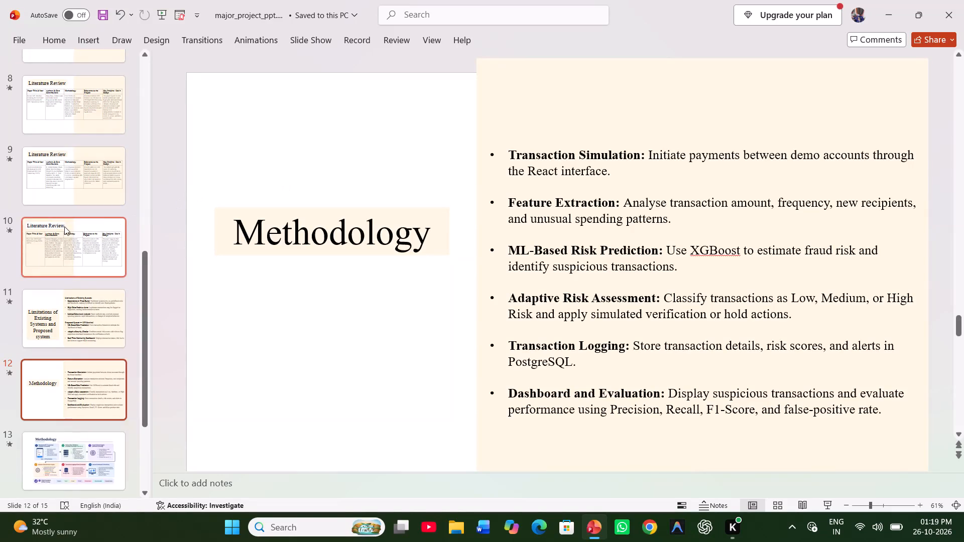
On slide 4, merge the two Problem Statement bullets into a single paragraph without a bullet.
scroll(64, 226, "up", 3)
left_click(71, 146)
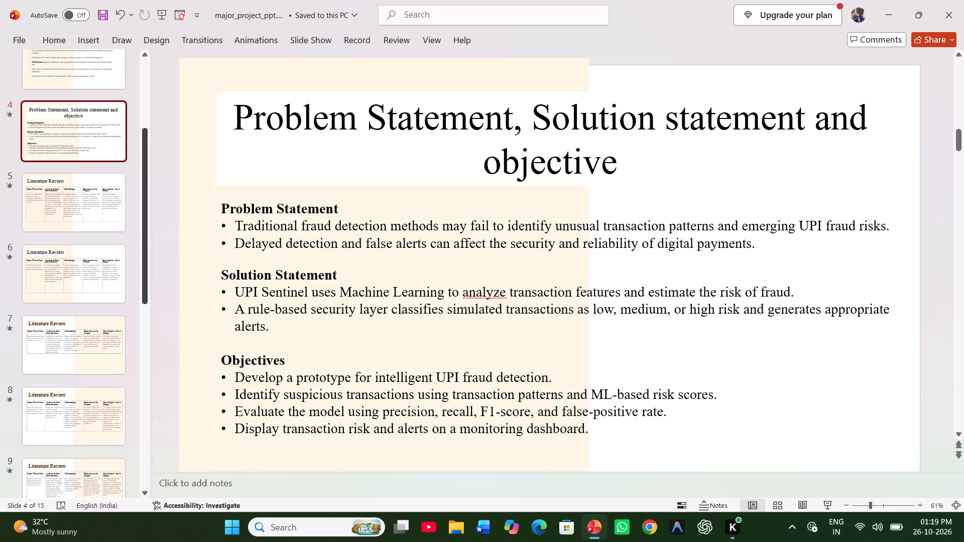
left_click(234, 234)
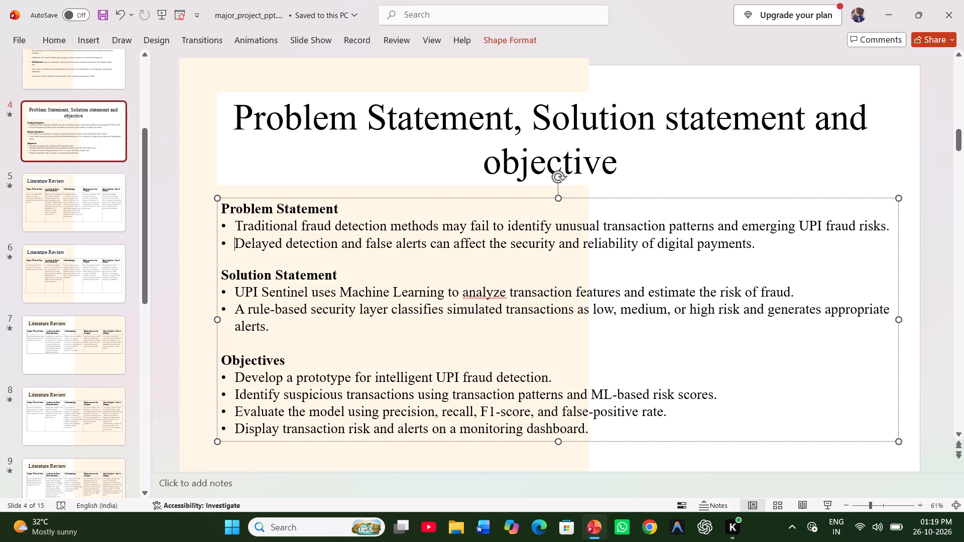
key("BackSpace")
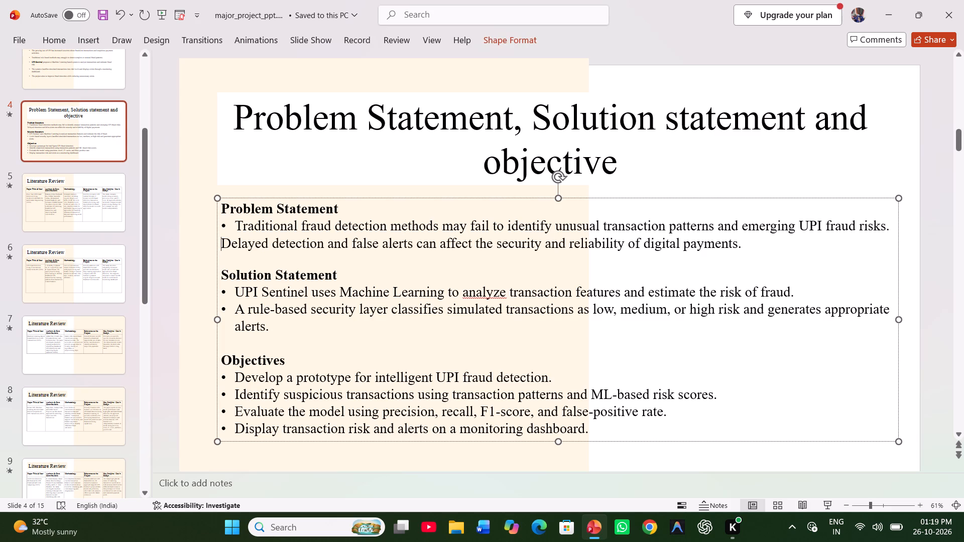
key("BackSpace")
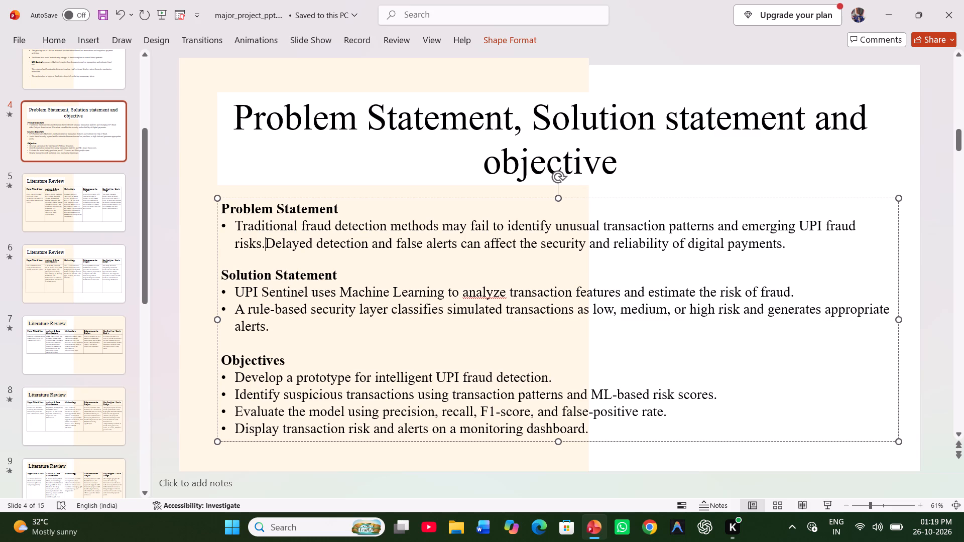
left_click(233, 220)
key("BackSpace")
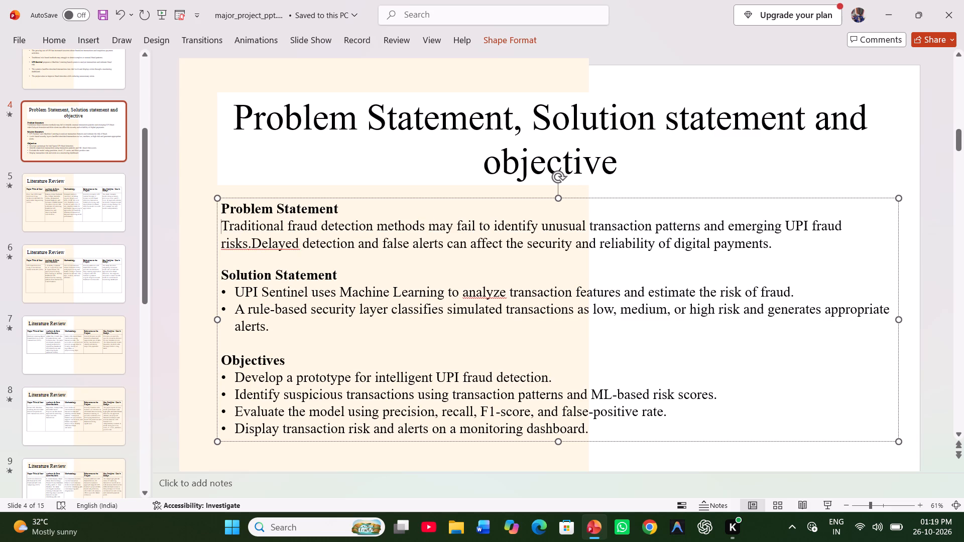
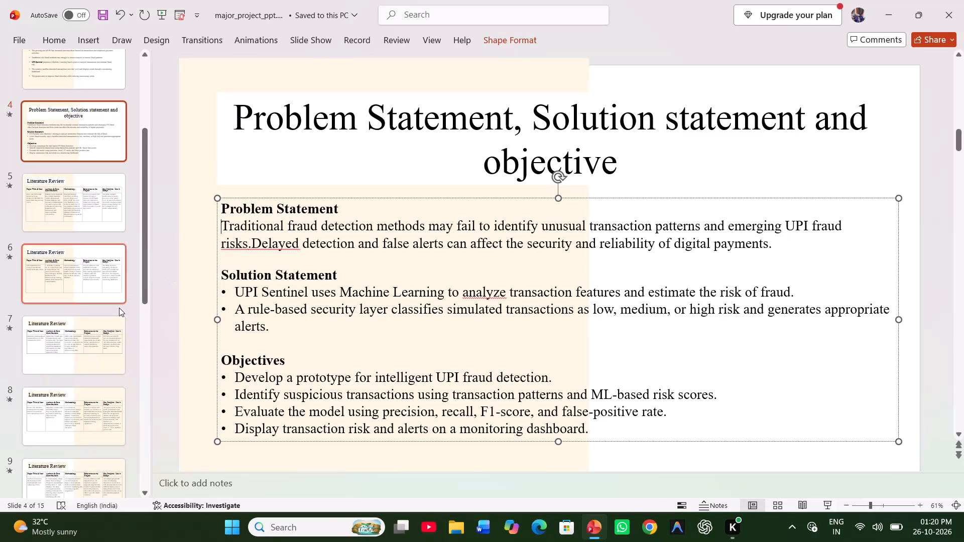
Review the Methodology slide 12, the Limitations of Existing Systems and Proposed system slide 11, and the Literature Review slide 10.
scroll(79, 268, "down", 2)
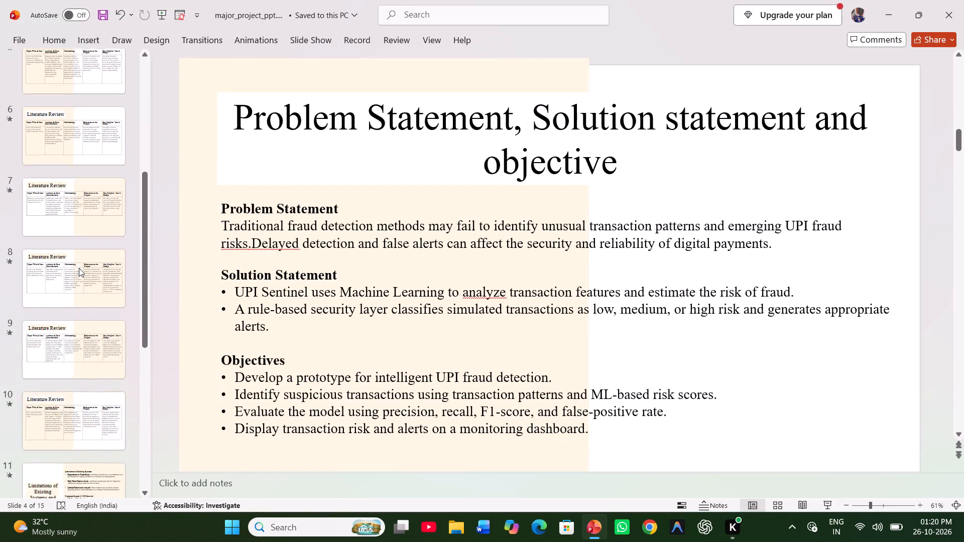
scroll(79, 268, "down", 3)
left_click(86, 230)
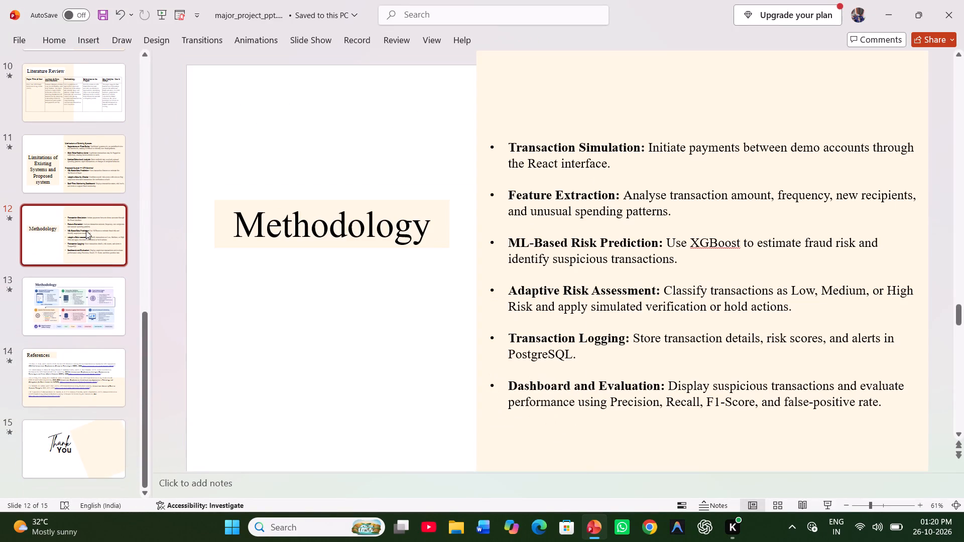
left_click(48, 158)
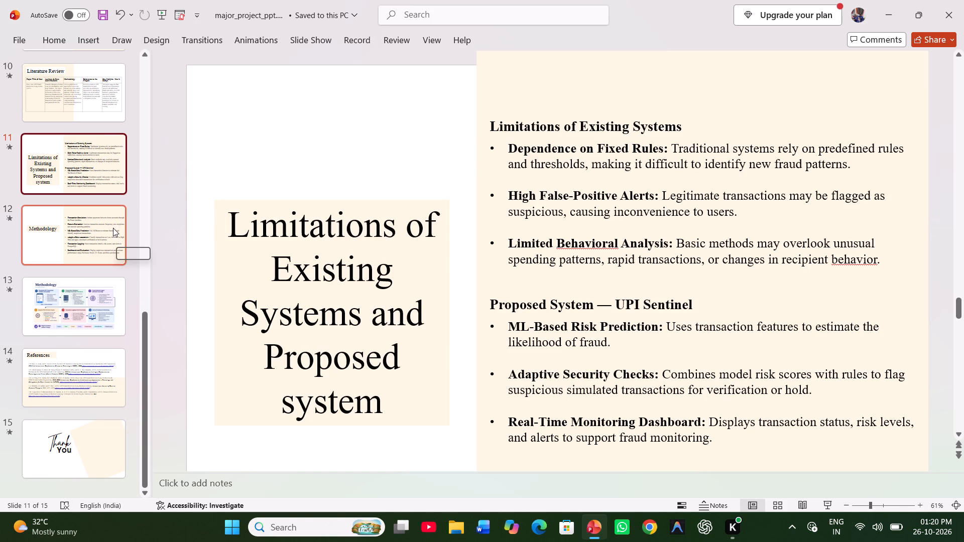
left_click(96, 219)
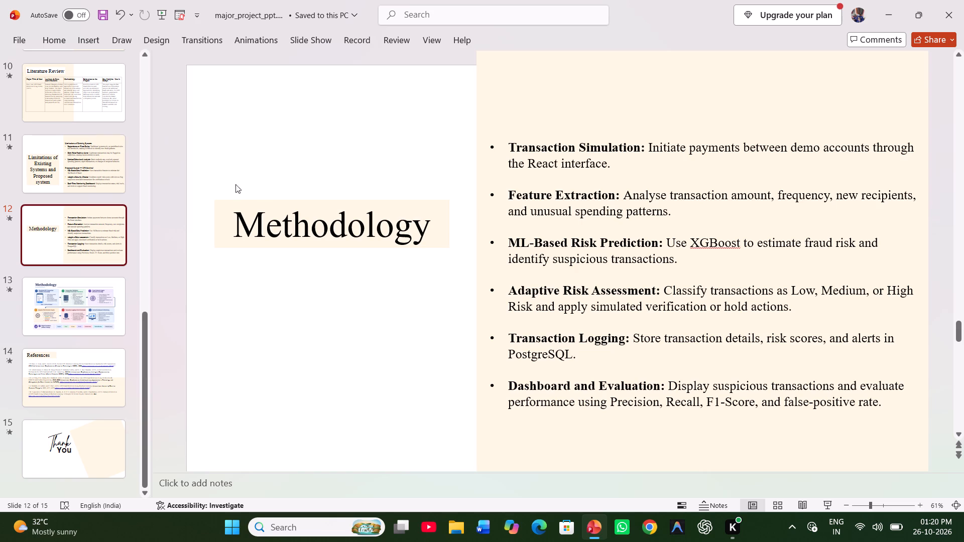
left_click(56, 166)
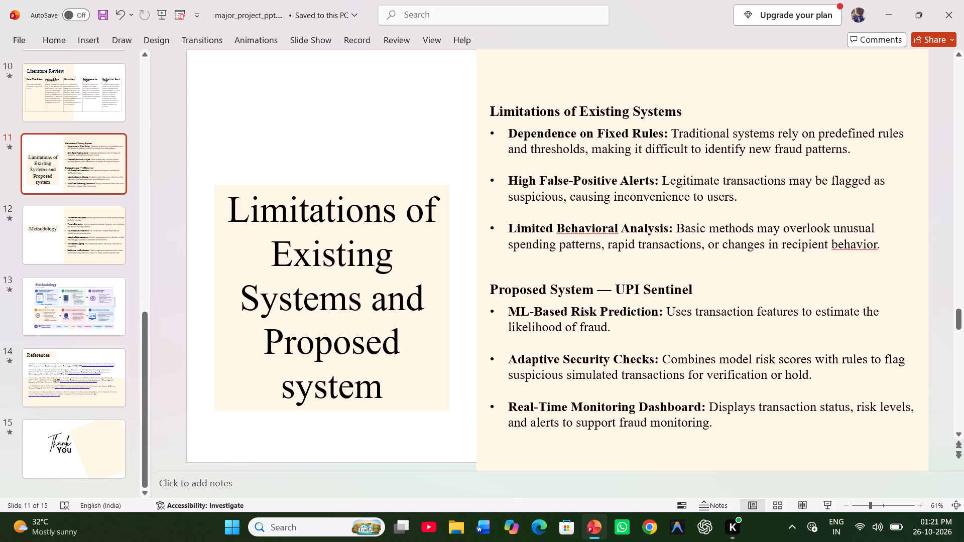
left_click(36, 96)
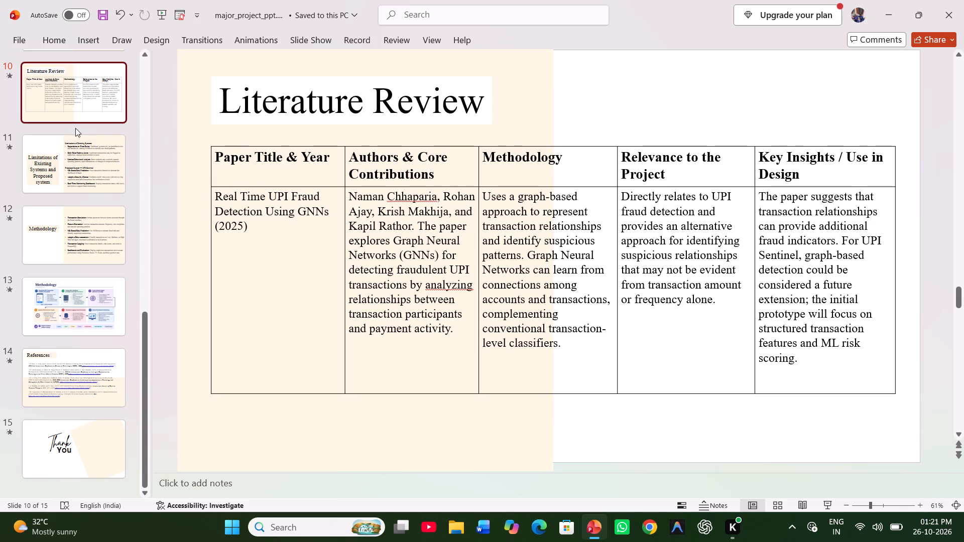
Review the opening slides: the Problem Statement slide, the list of contents, the title slide and the first Literature Review slide.
scroll(73, 129, "up", 5)
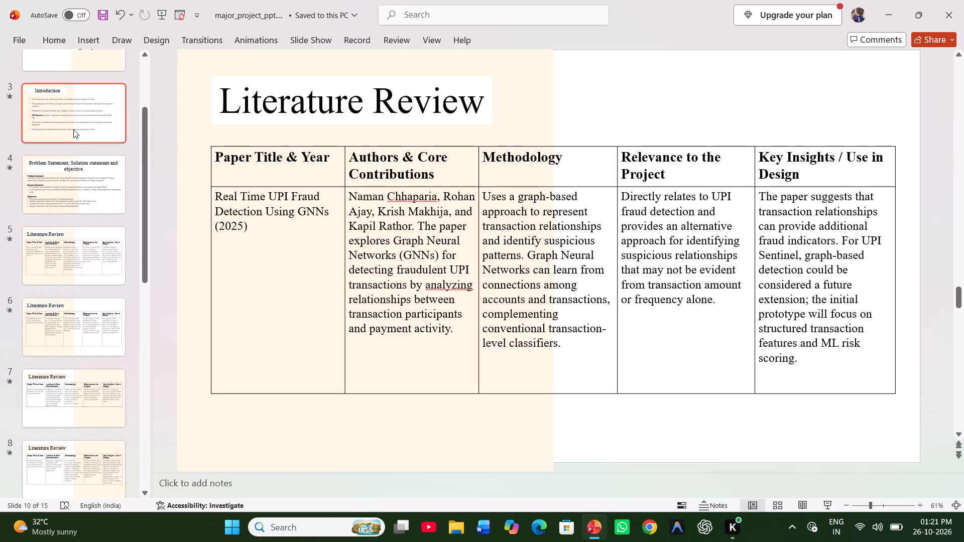
left_click(79, 230)
left_click(89, 173)
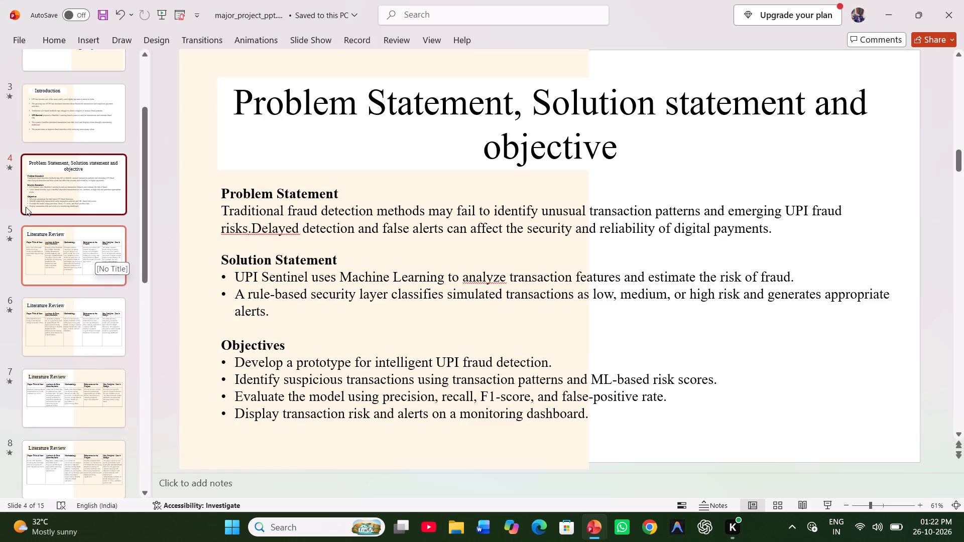
scroll(84, 154, "up", 4)
left_click(84, 154)
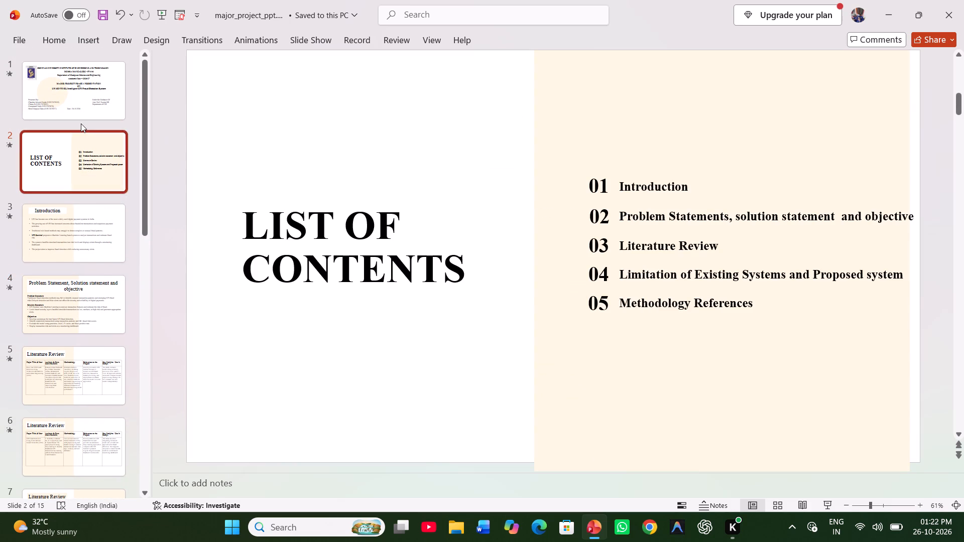
left_click(83, 114)
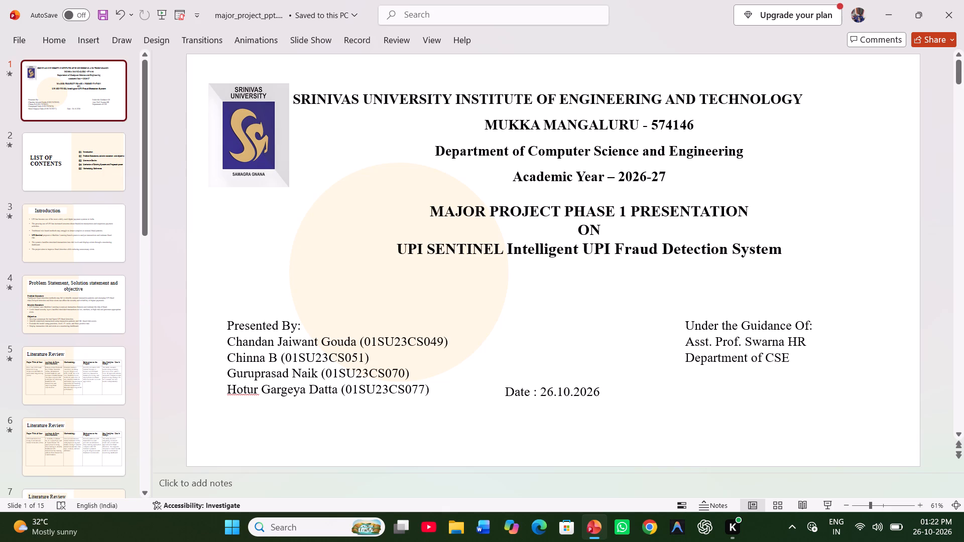
left_click(53, 361)
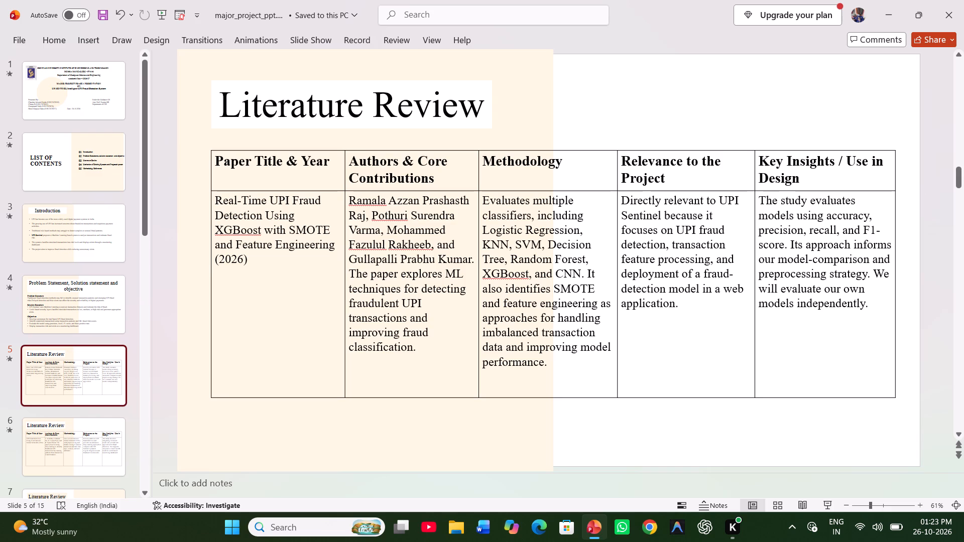
Save the presentation.
left_click(100, 16)
Switch to File Explorer and copy the recent file major_project_ppt.pptx from Downloads.
left_click(455, 524)
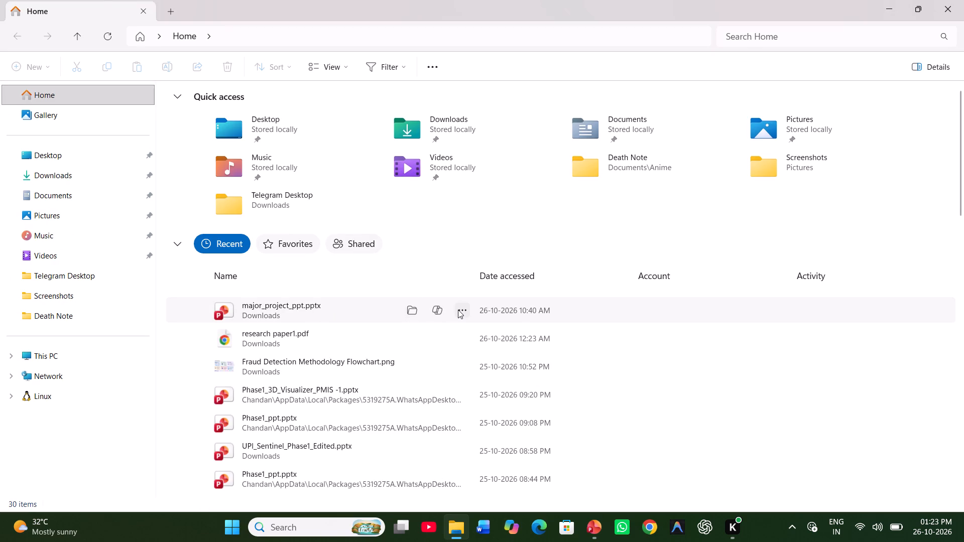
left_click(458, 310)
double_click(458, 310)
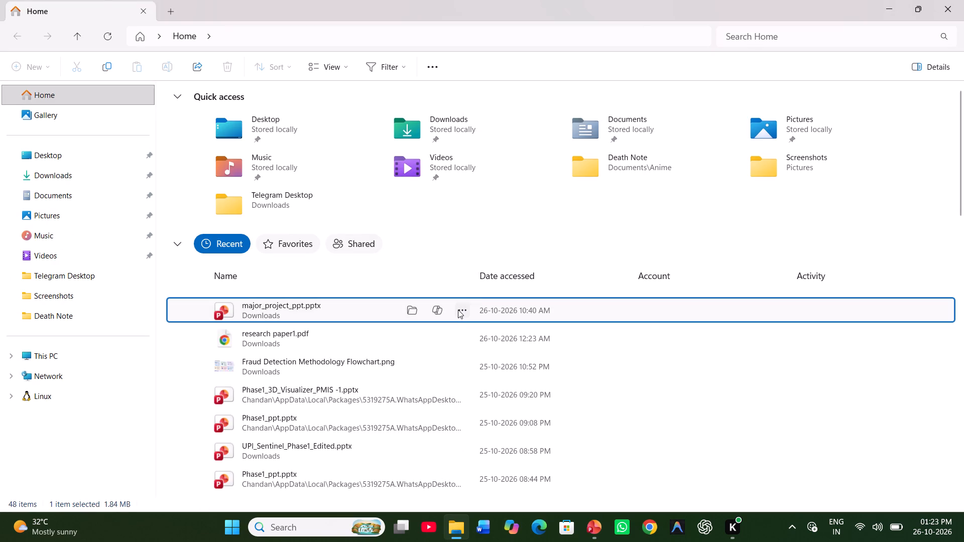
left_click(458, 310)
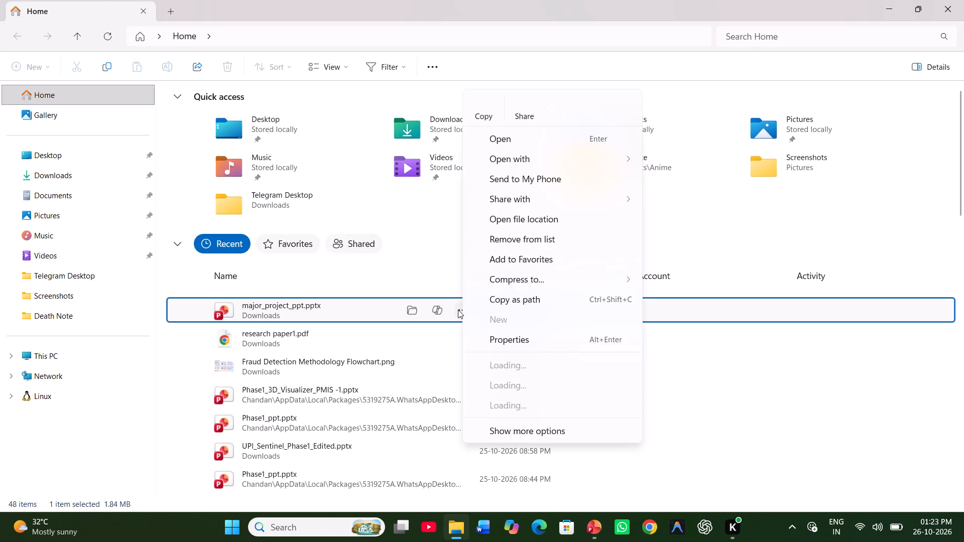
left_click(458, 310)
left_click(458, 310)
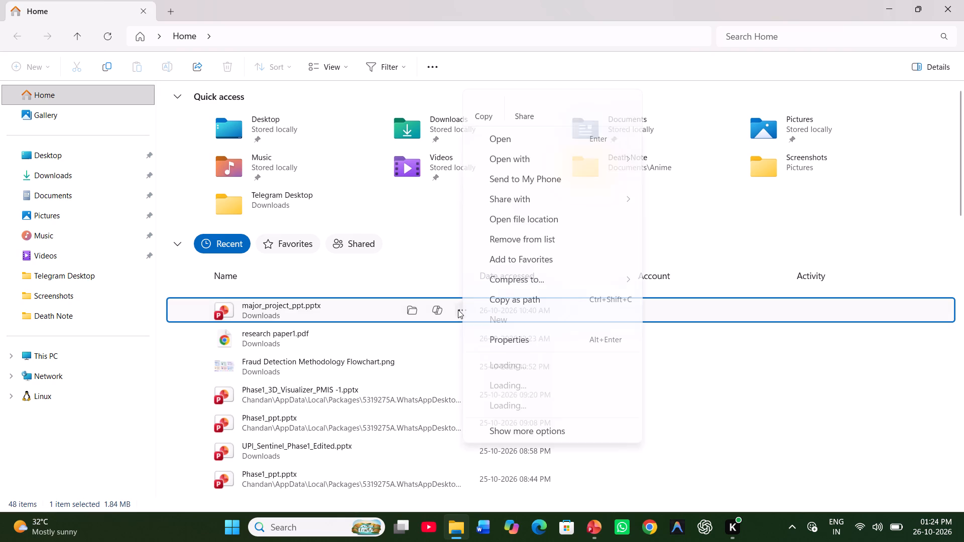
left_click_drag(504, 111, 498, 113)
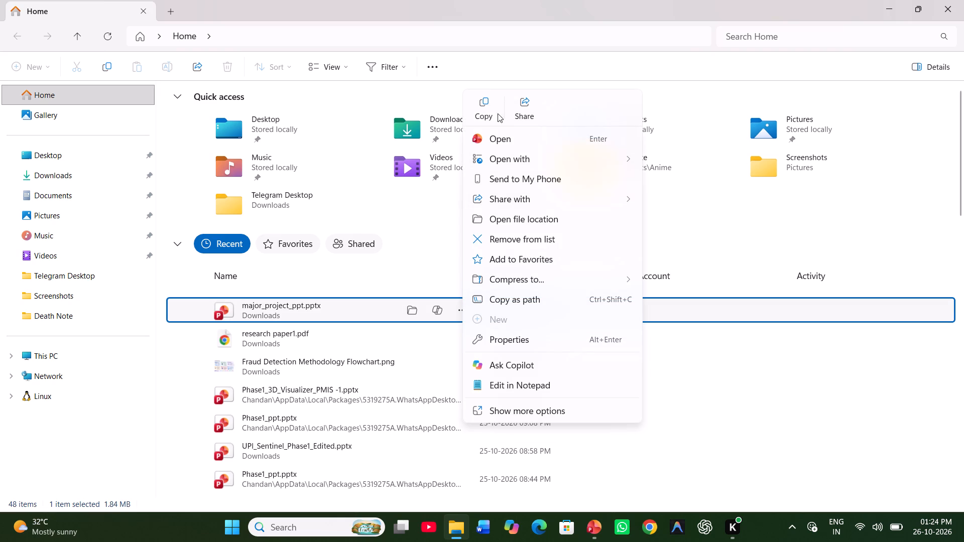
left_click_drag(498, 113, 491, 115)
left_click(491, 115)
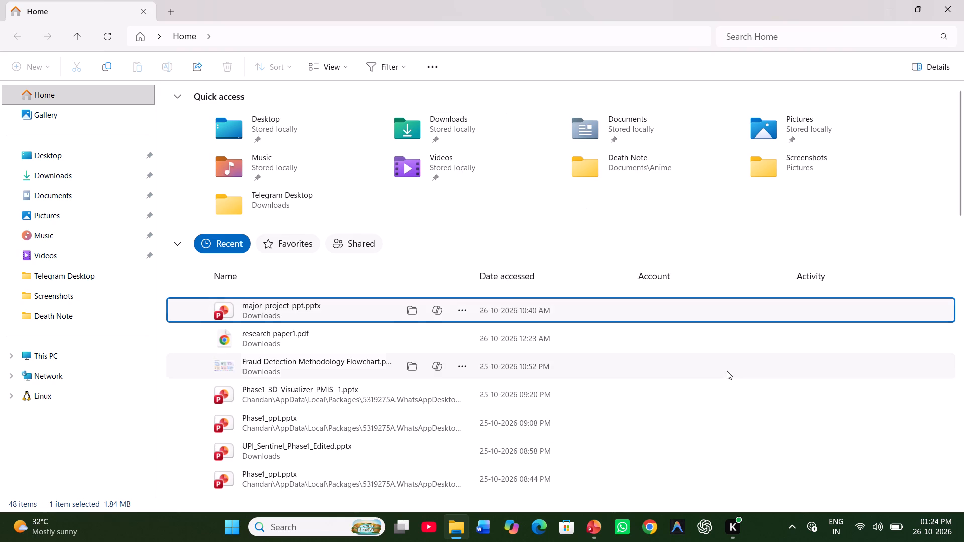
Switch to WhatsApp.
left_click(628, 526)
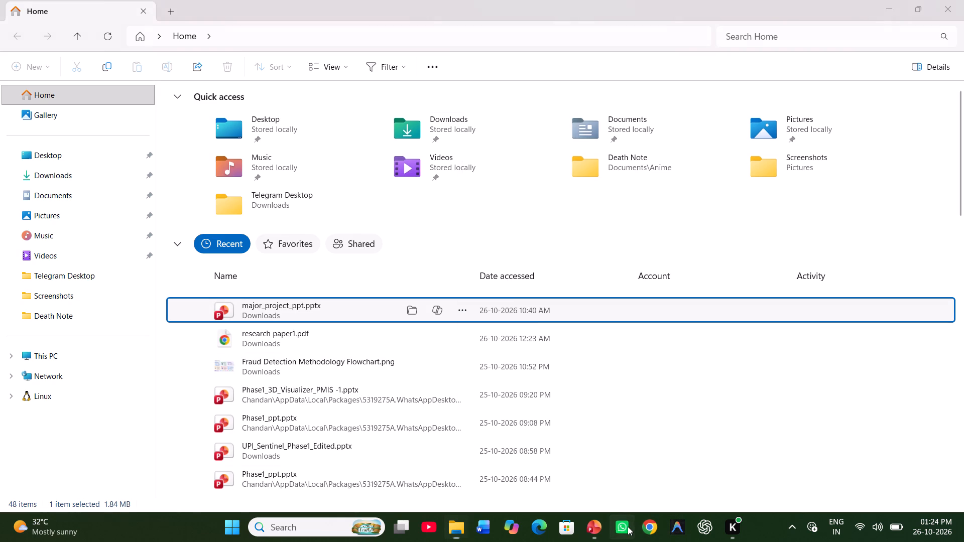
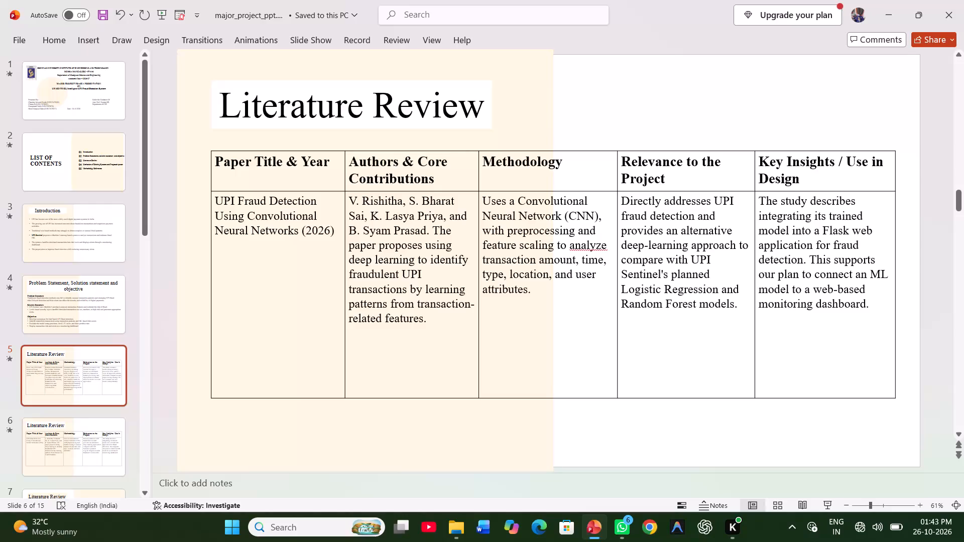
Switch back to the presentation and open the References slide, slide 14.
scroll(70, 318, "down", 5)
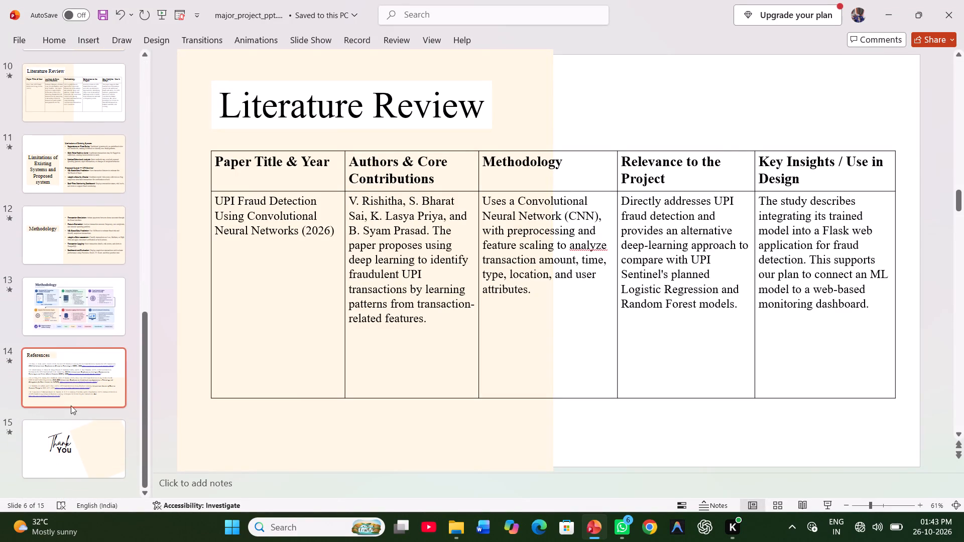
left_click(73, 403)
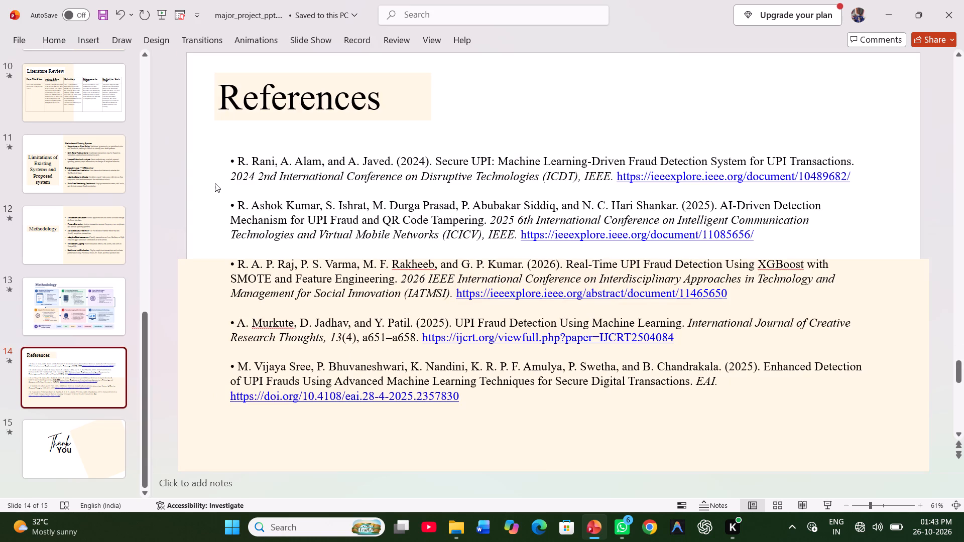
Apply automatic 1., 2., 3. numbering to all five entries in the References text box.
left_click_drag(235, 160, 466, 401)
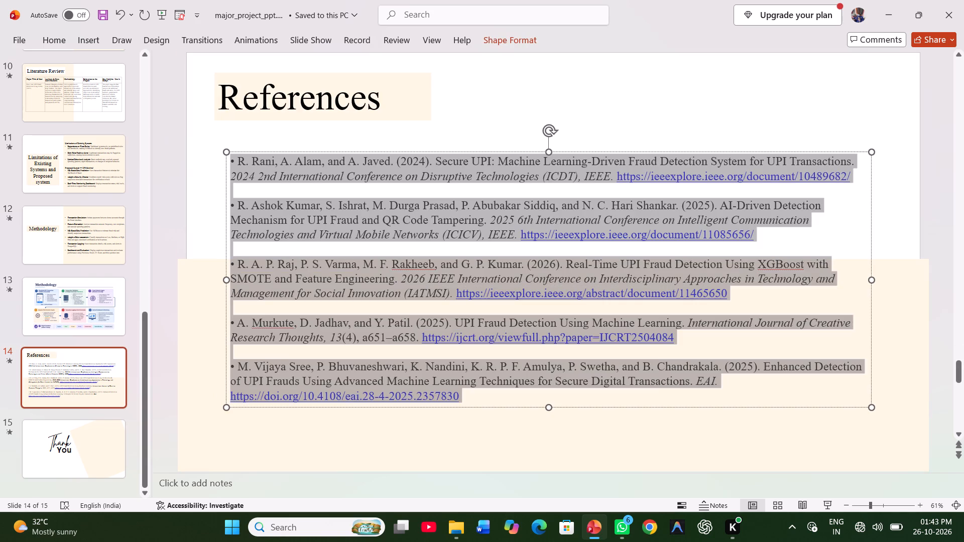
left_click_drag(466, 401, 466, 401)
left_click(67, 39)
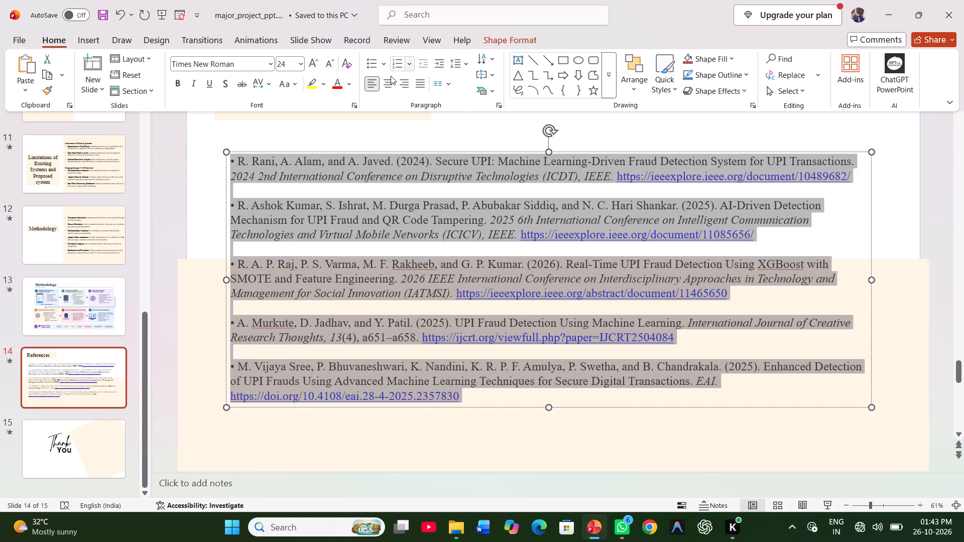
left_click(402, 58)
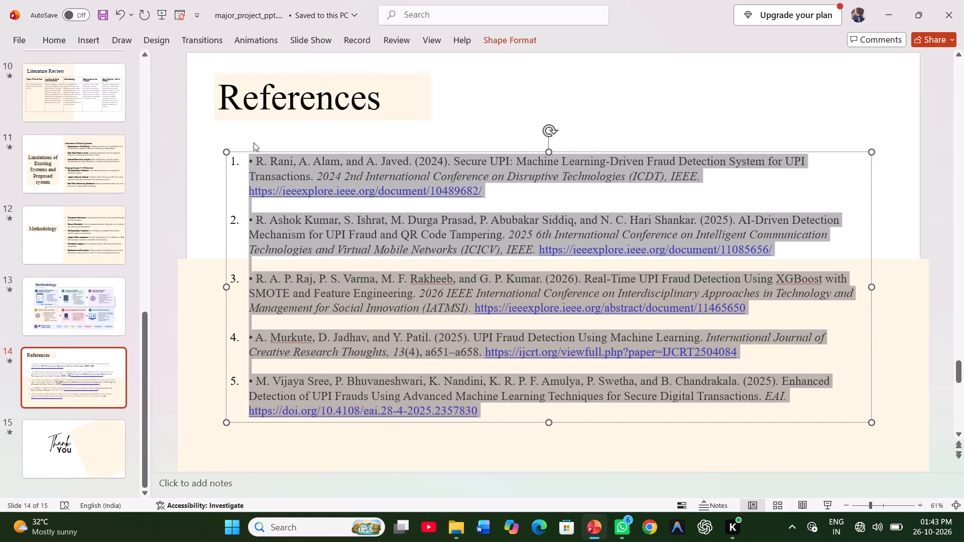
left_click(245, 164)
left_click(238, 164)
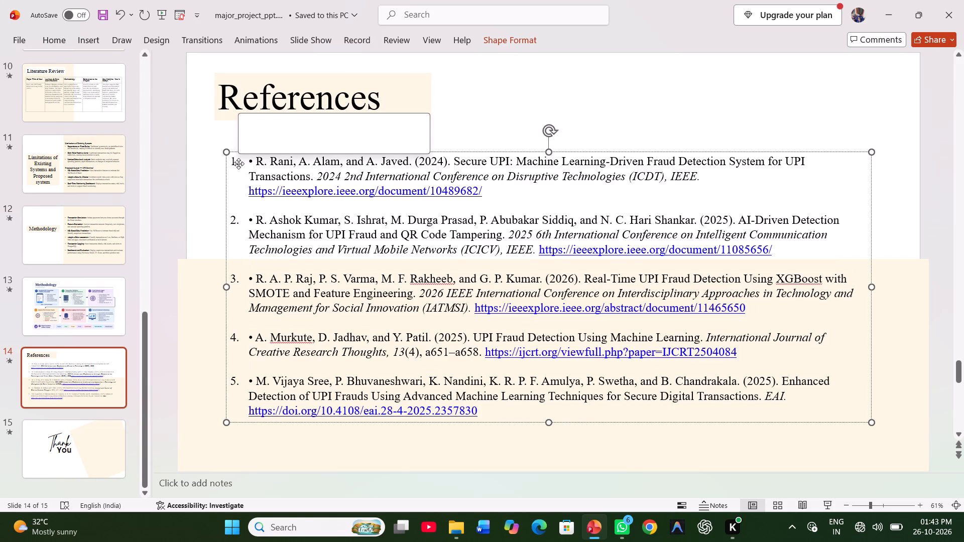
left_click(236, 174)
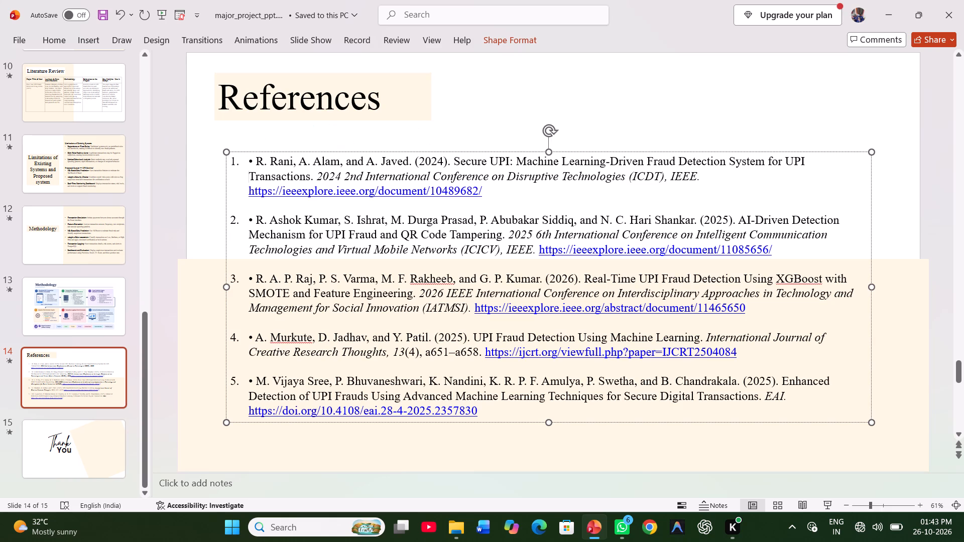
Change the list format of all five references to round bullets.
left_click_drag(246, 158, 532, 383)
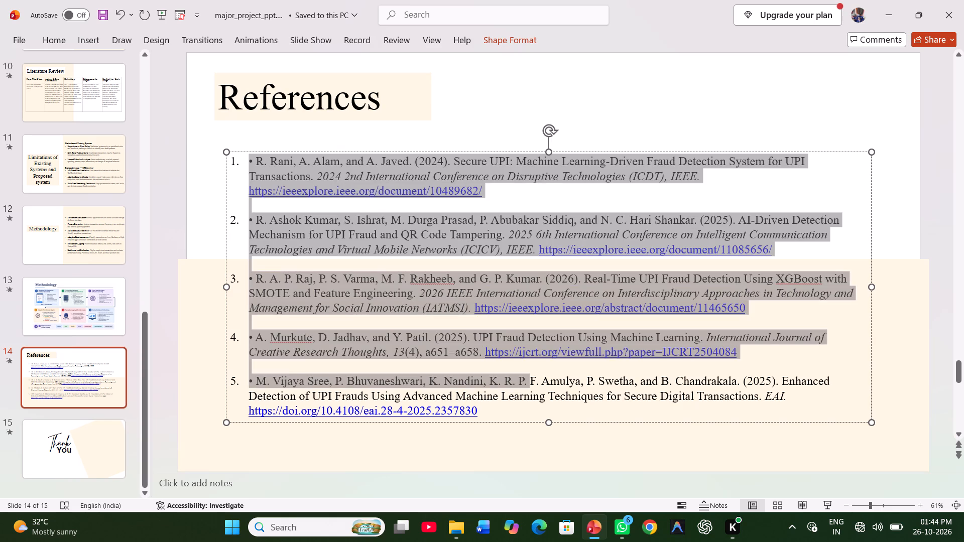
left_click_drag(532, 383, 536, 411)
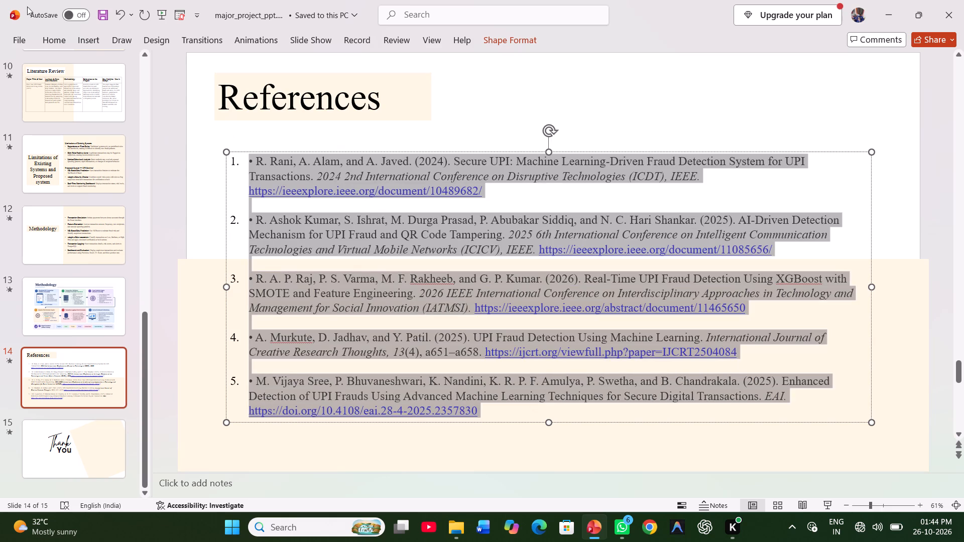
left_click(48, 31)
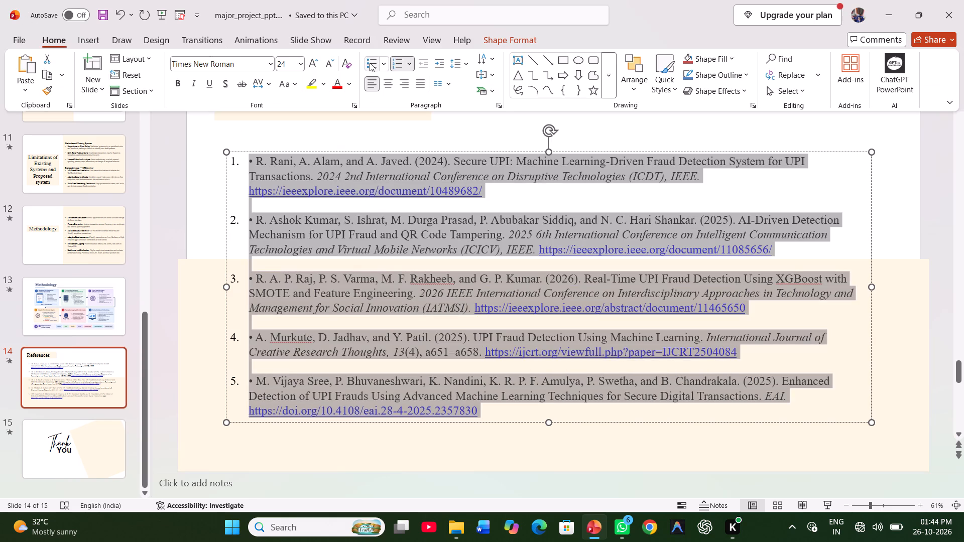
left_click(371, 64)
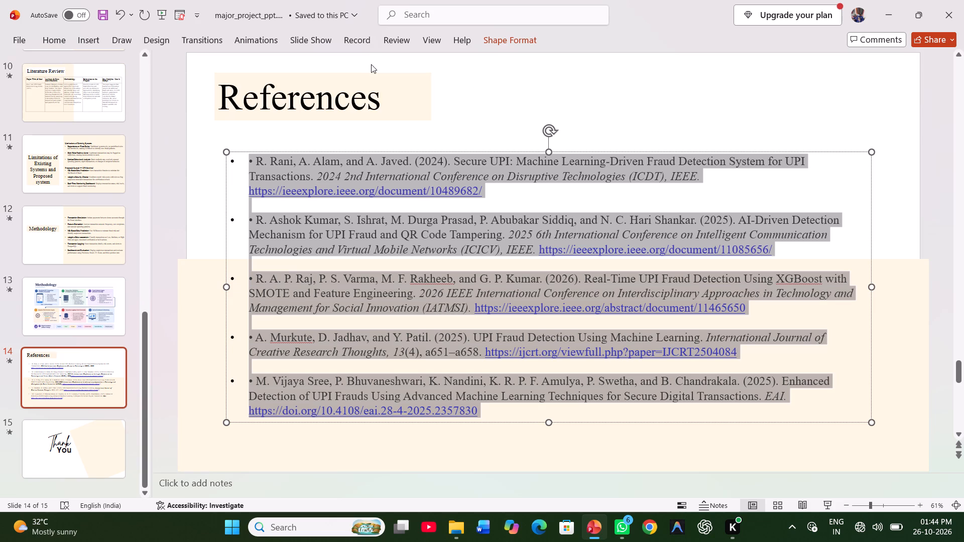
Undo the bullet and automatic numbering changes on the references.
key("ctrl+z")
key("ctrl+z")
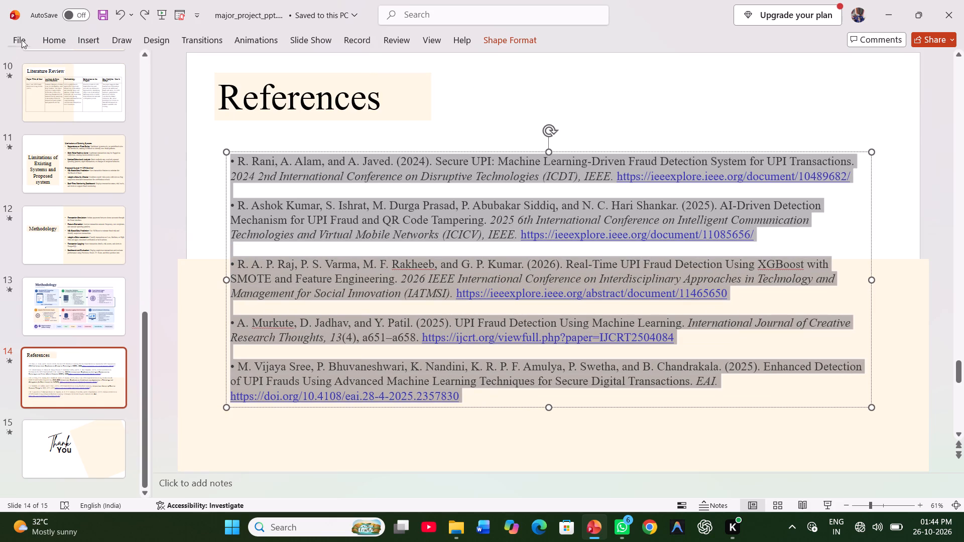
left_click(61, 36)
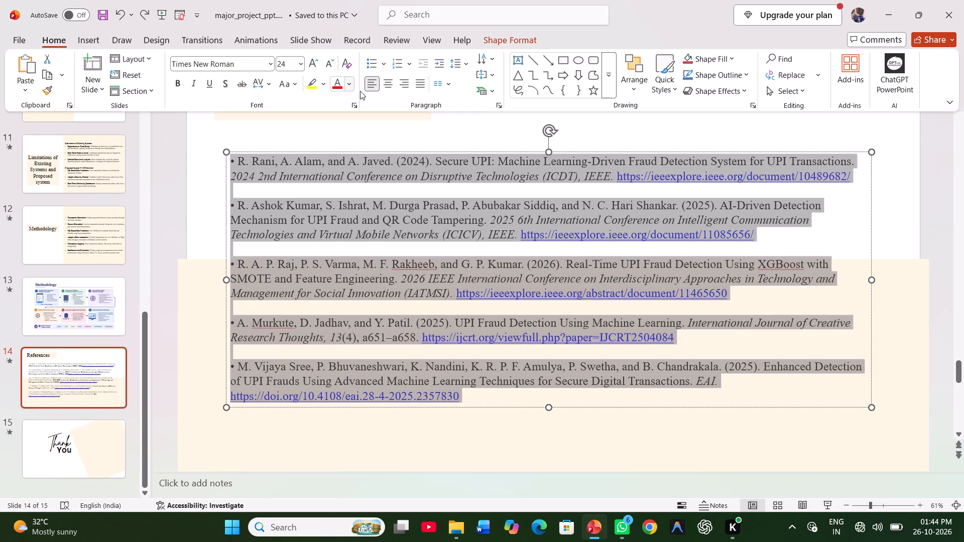
Replace the bullet before the first reference, the Secure UPI paper, with the label "[1]." followed by a space.
left_click(243, 159)
left_click(234, 160)
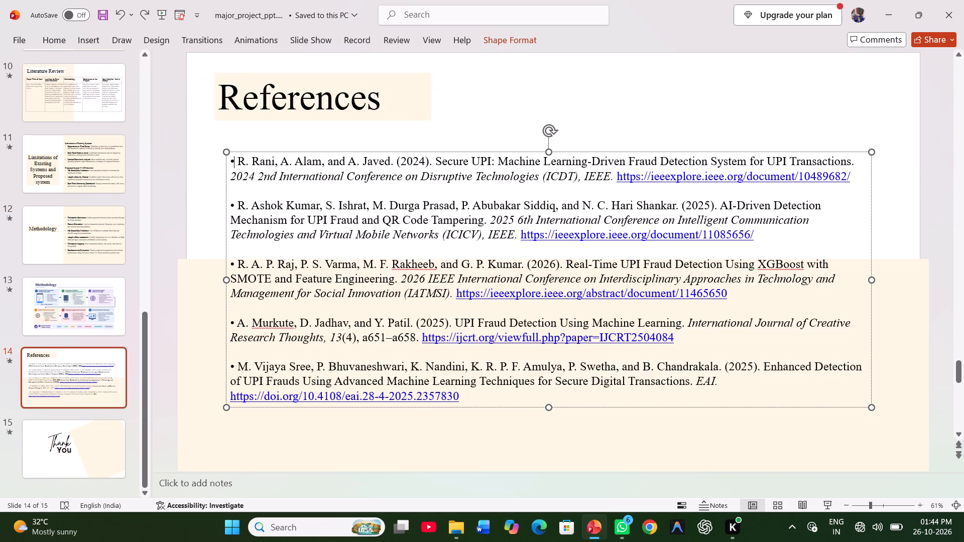
key("BackSpace")
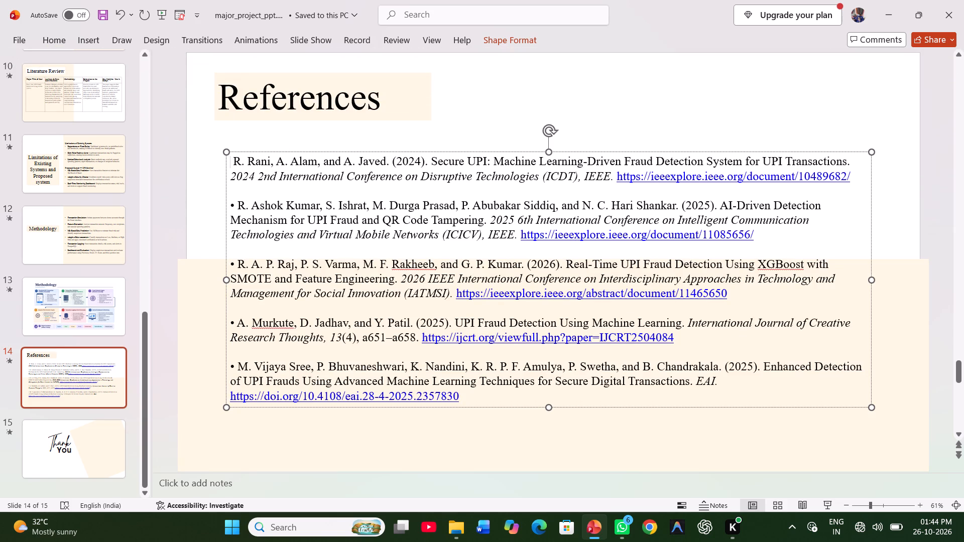
type("[]")
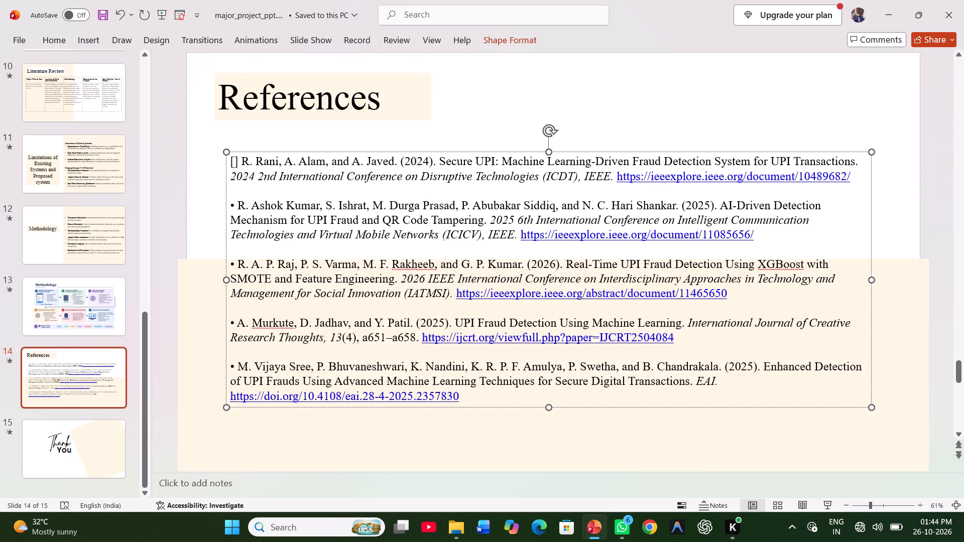
key("Left")
key("1")
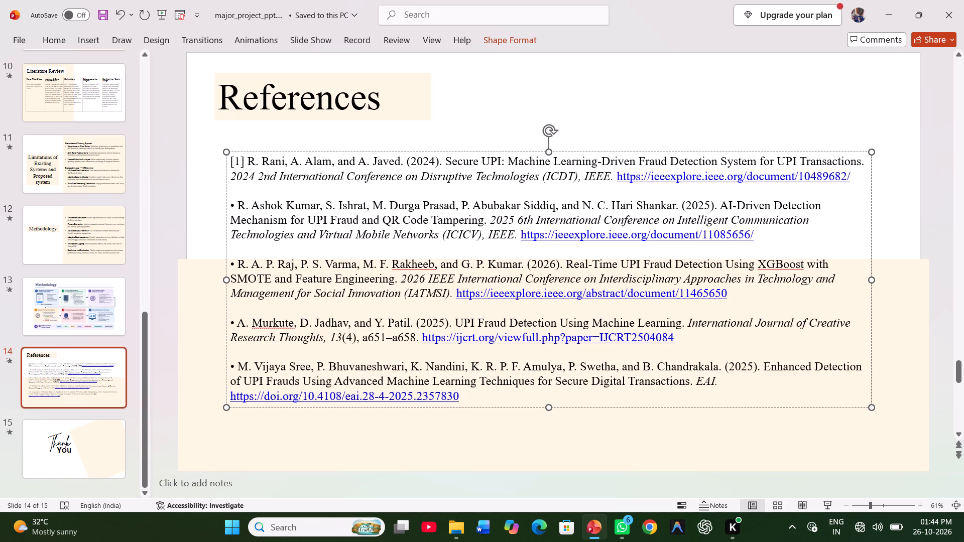
key("period")
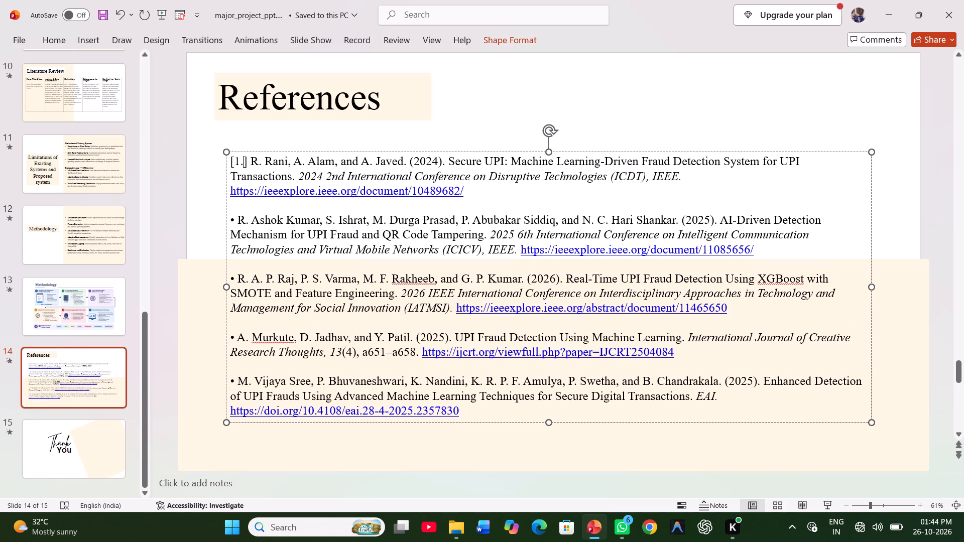
key("BackSpace")
left_click(247, 162)
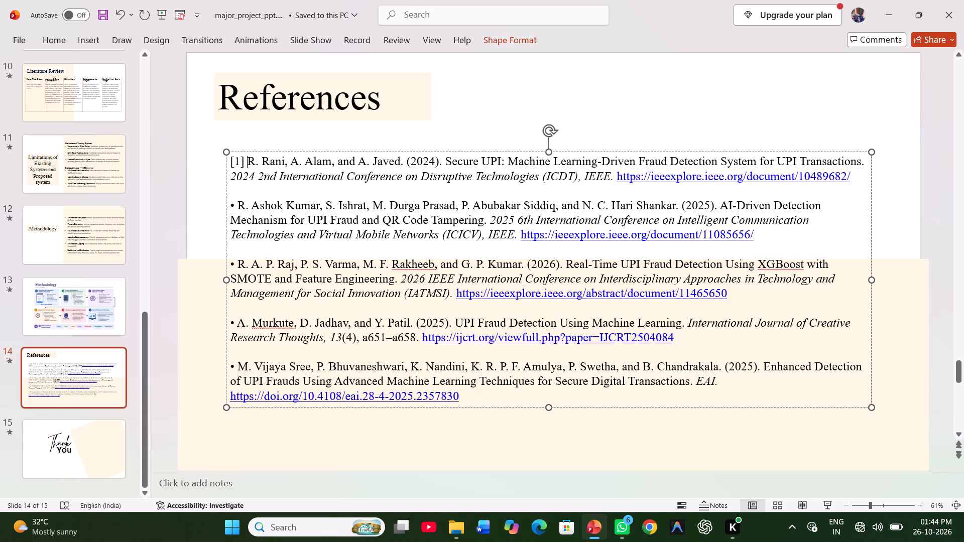
key("Left")
key("period")
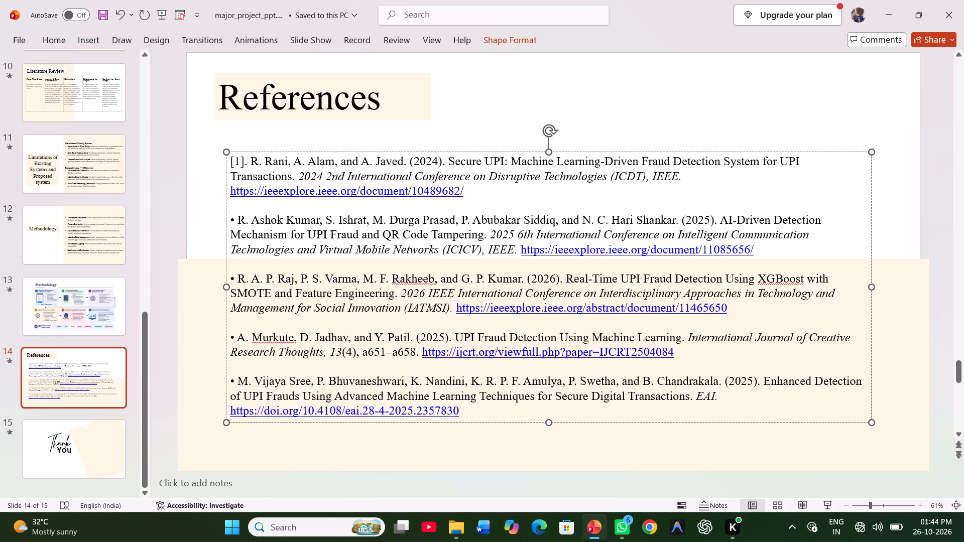
left_click(239, 220)
left_click(252, 154)
key("BackSpace")
key("space")
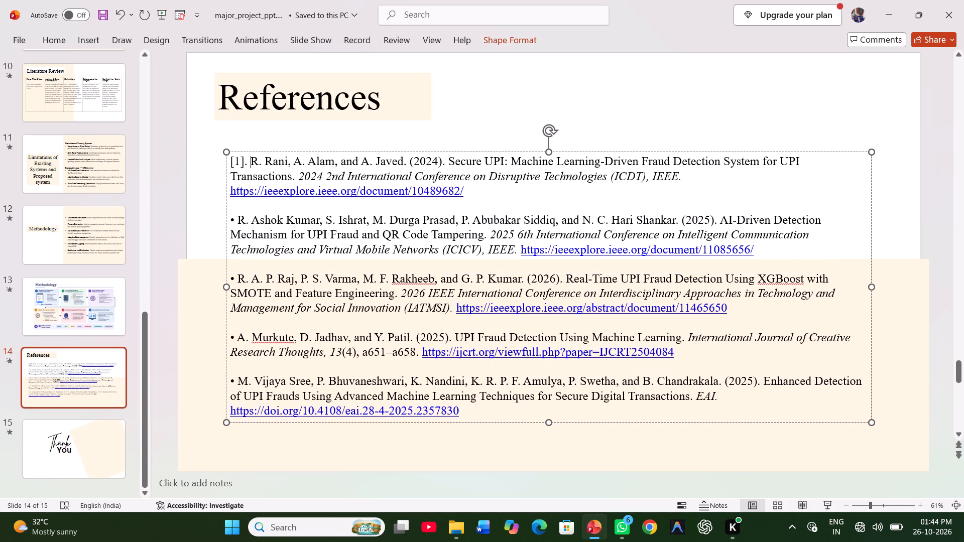
Replace the bullet before the second reference, on AI-driven detection and QR code tampering, with the label "[2].".
left_click(235, 217)
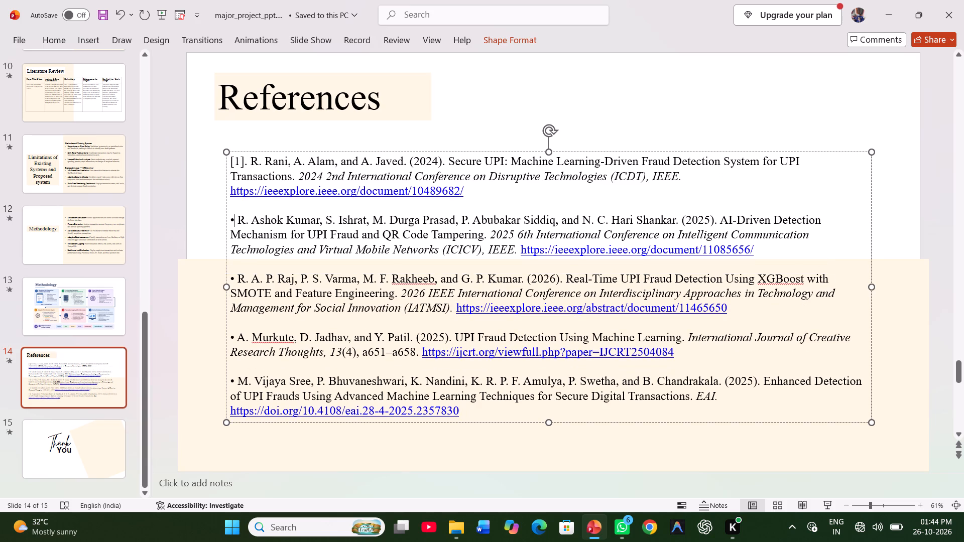
key("BackSpace")
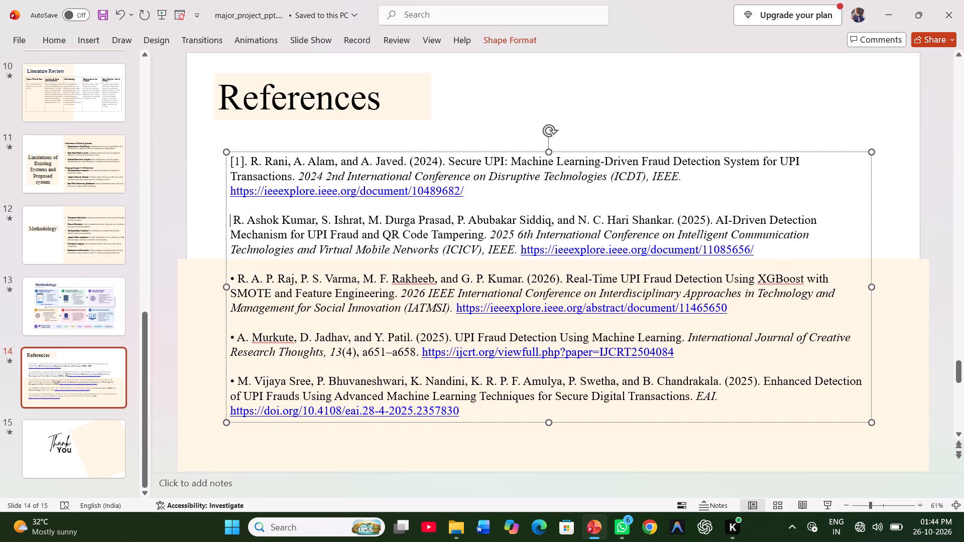
type("[]")
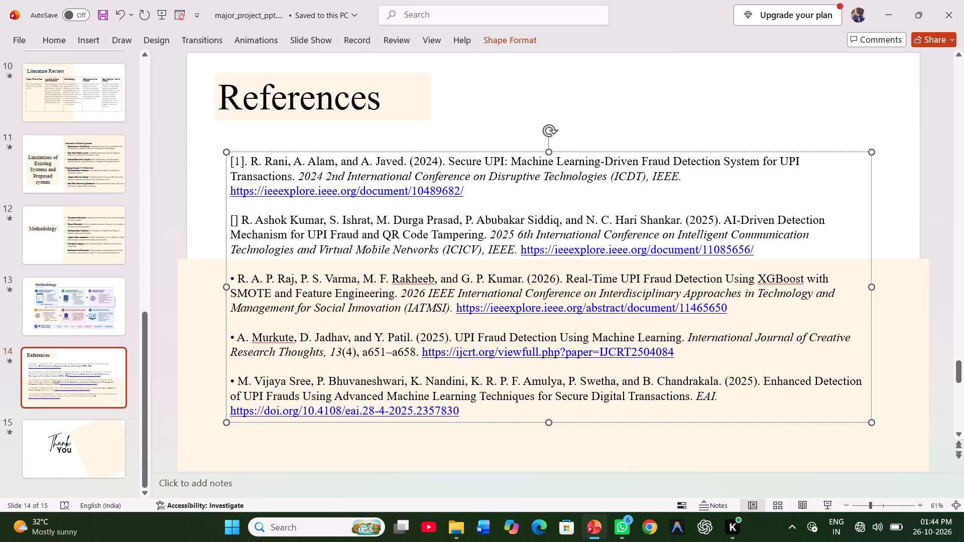
key("period")
key("Left")
key("Left")
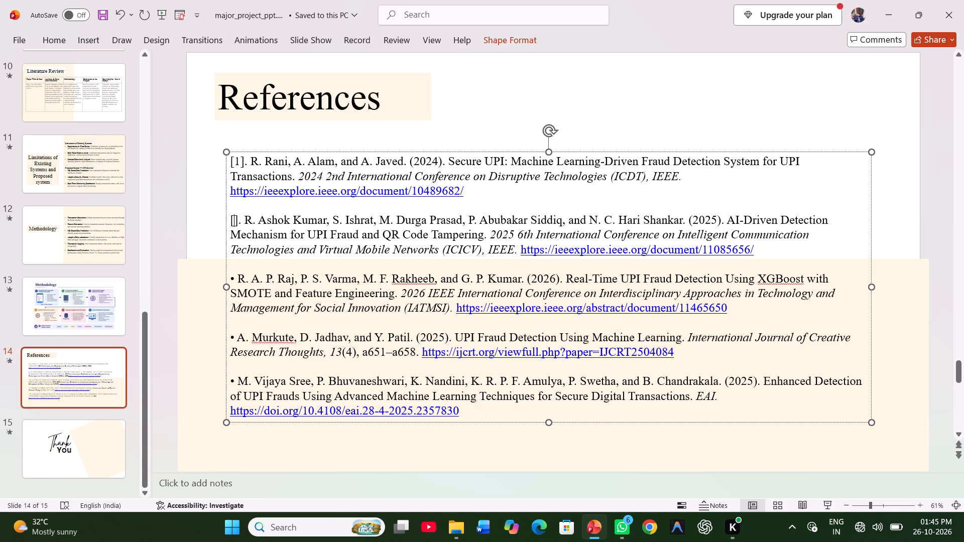
key("2")
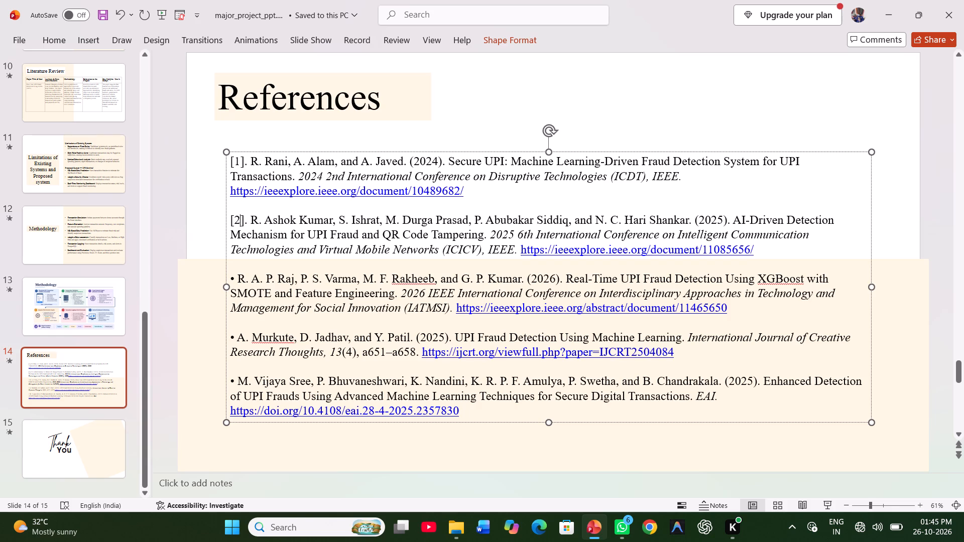
Replace the bullet before the third reference, the XGBoost with SMOTE paper, with "[3].", keeping it on its own line.
left_click(234, 277)
key("BackSpace")
key("BackSpace")
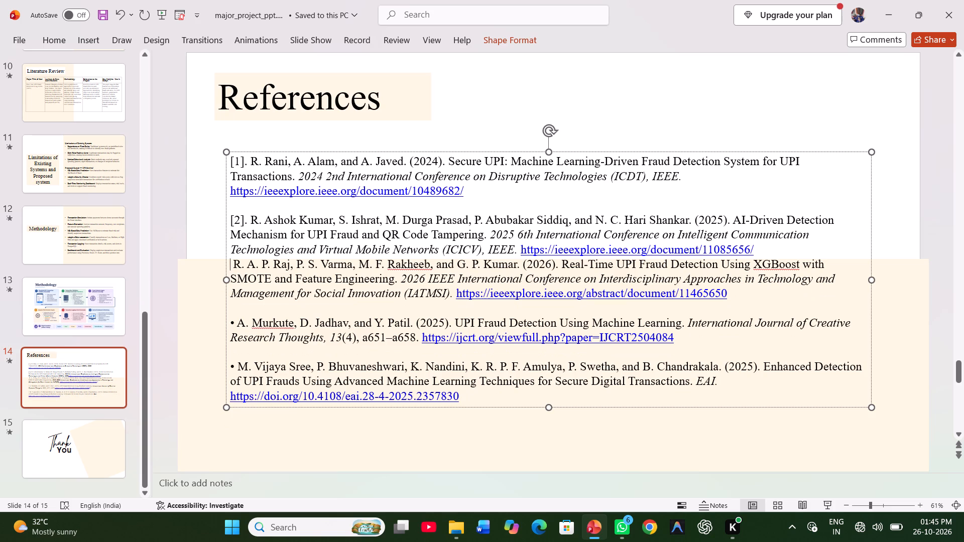
key("Return")
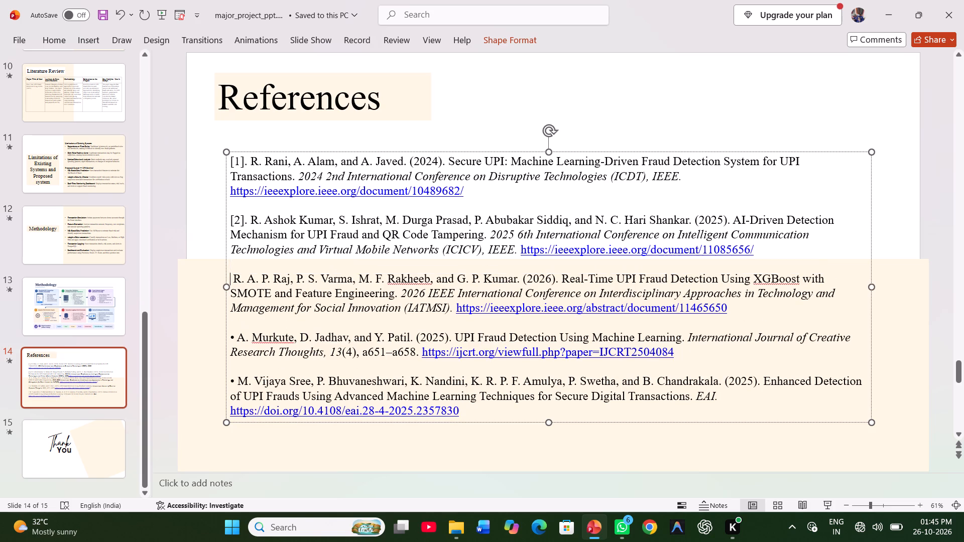
type("[]")
key("Left")
key("3")
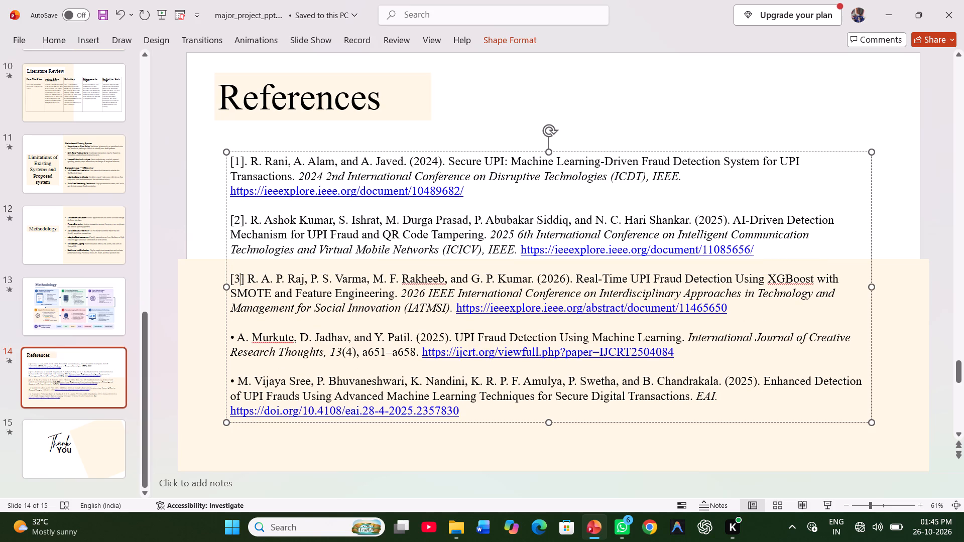
key("Right")
key("period")
Replace the bullet before the fourth reference, UPI Fraud Detection Using Machine Learning, with the label "[4]." followed by a space.
key("Down")
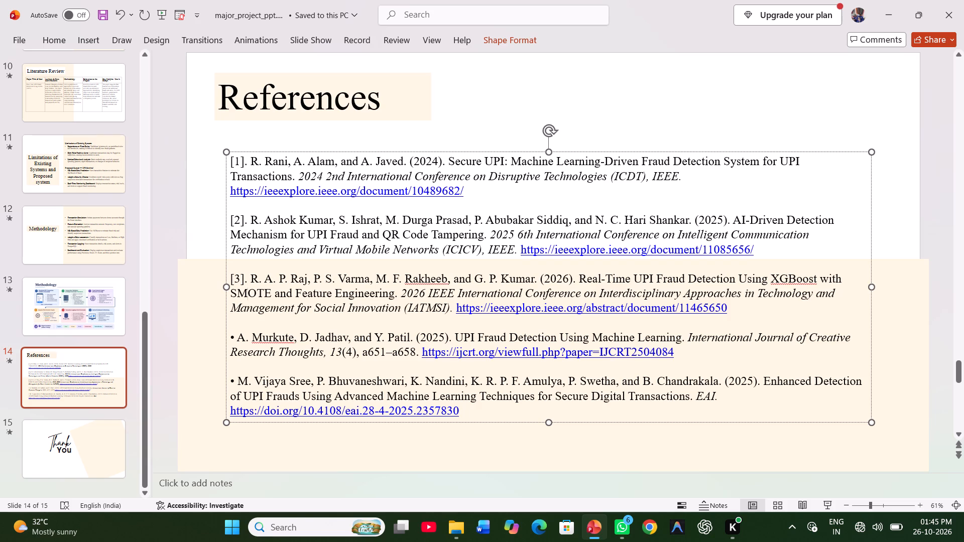
key("Down")
key("Down")
key("Down")
key("Left")
key("Left")
key("BackSpace")
key("BackSpace")
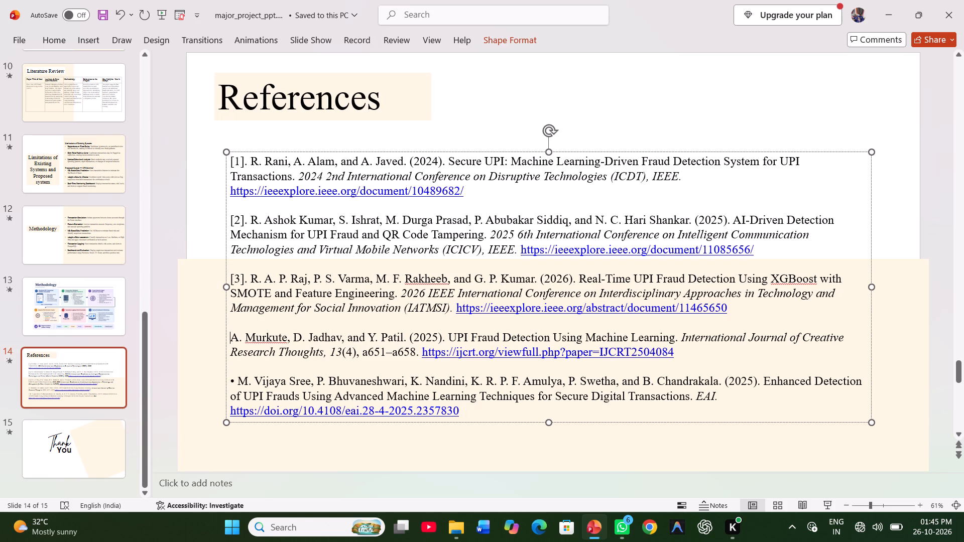
key("space")
key("Left")
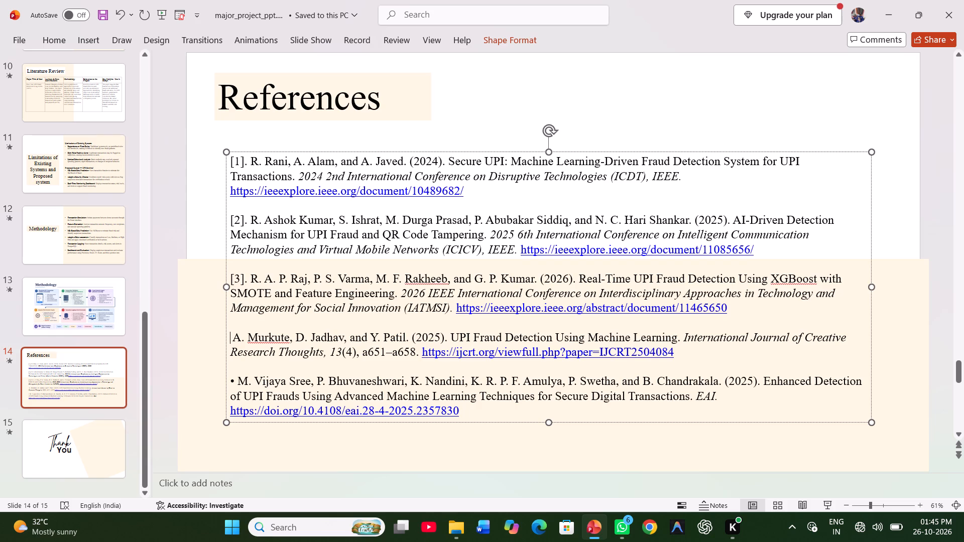
type("[]")
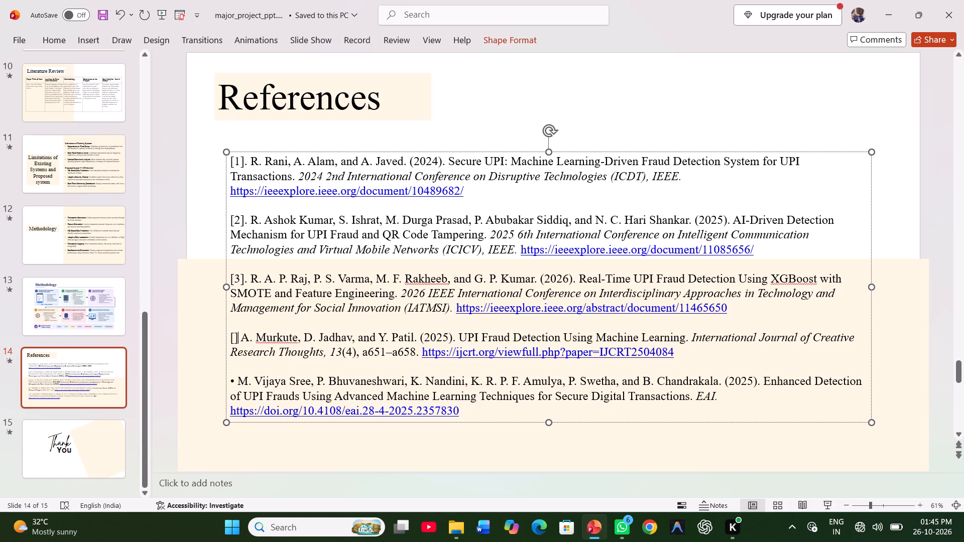
key("Left")
key("4")
key("Right")
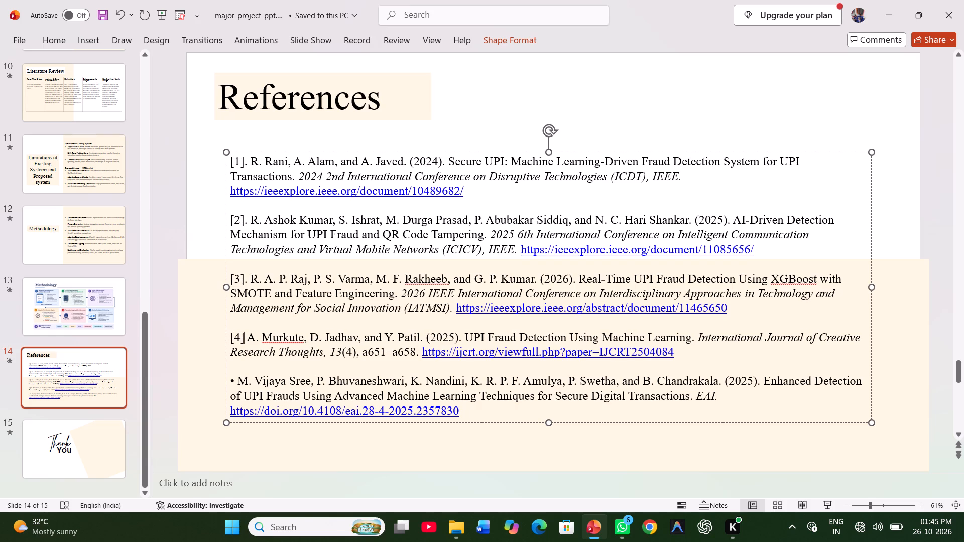
key("period")
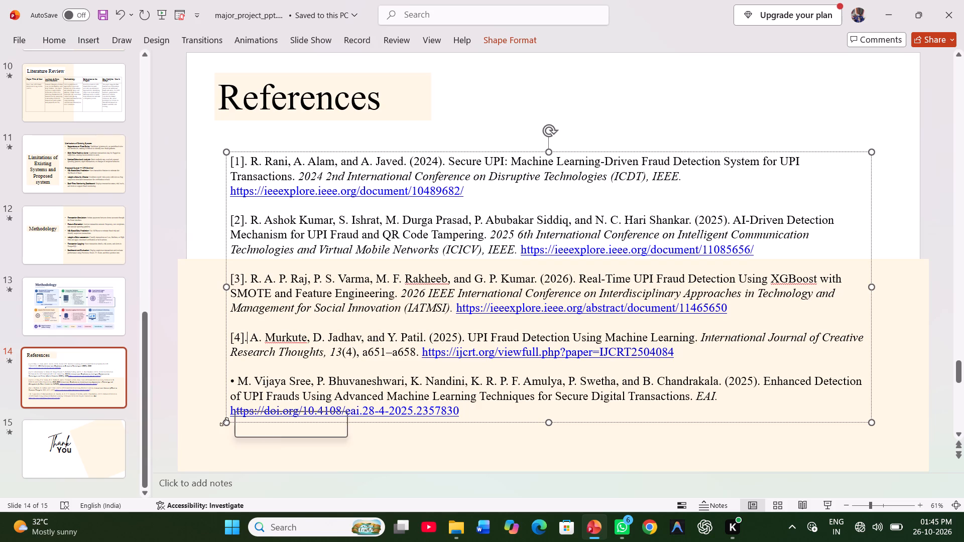
Replace the bullet before the fifth reference, on enhanced detection of UPI frauds, with the label "[5]." and deselect the text box.
left_click(233, 383)
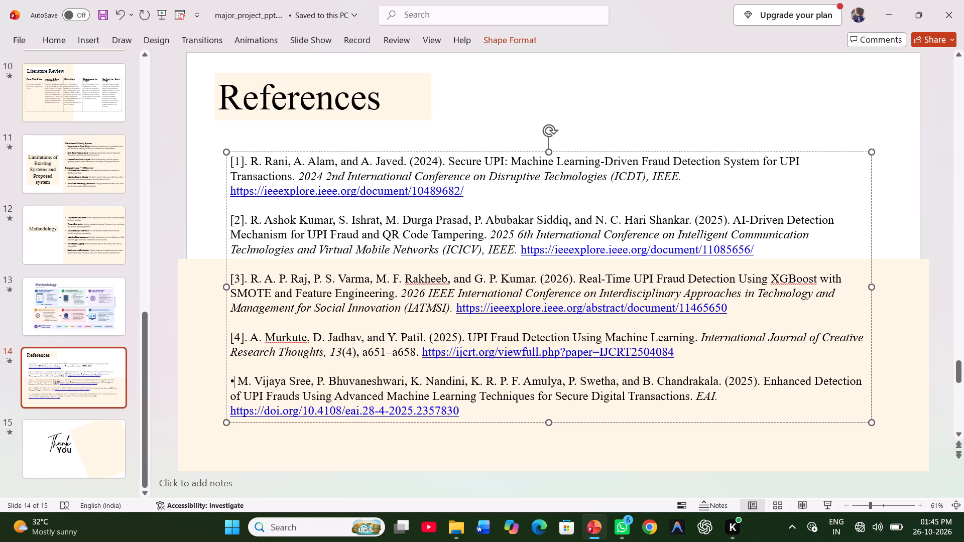
key("BackSpace")
key("bracketleft")
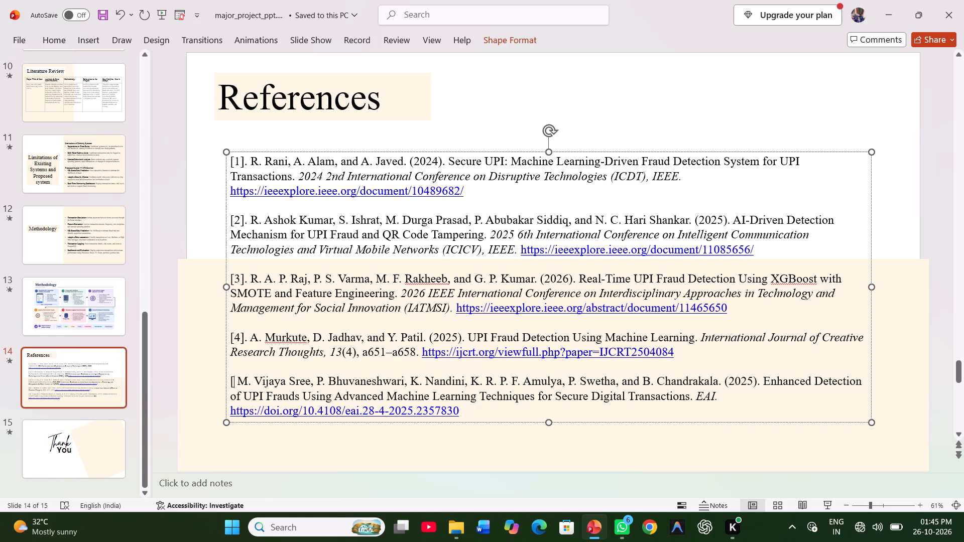
key("bracketright")
key("Left")
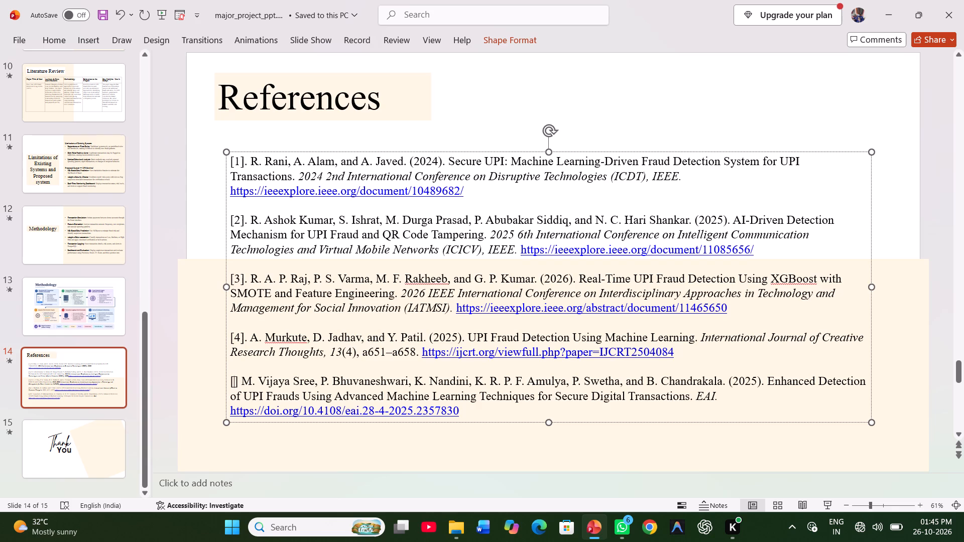
key("5")
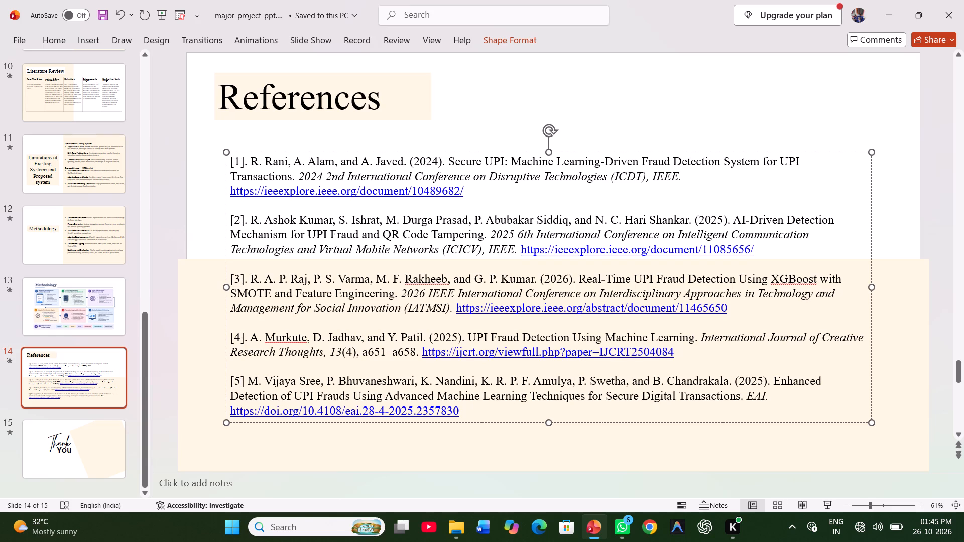
key("Right")
key("period")
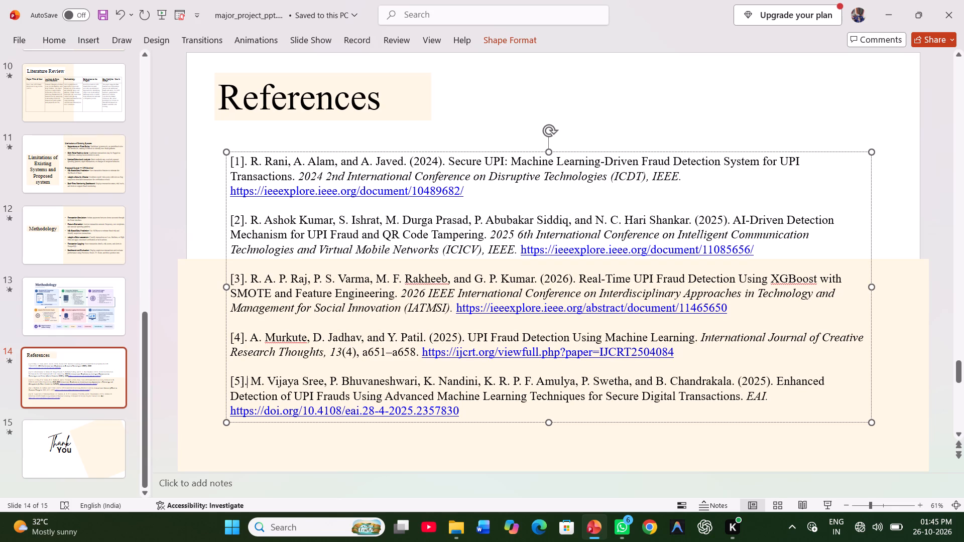
left_click(593, 72)
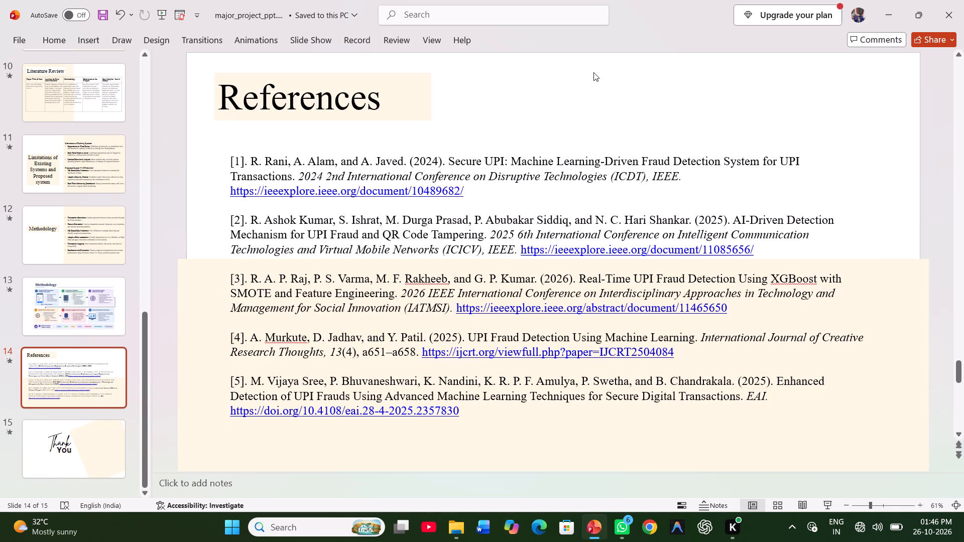
left_click(540, 82)
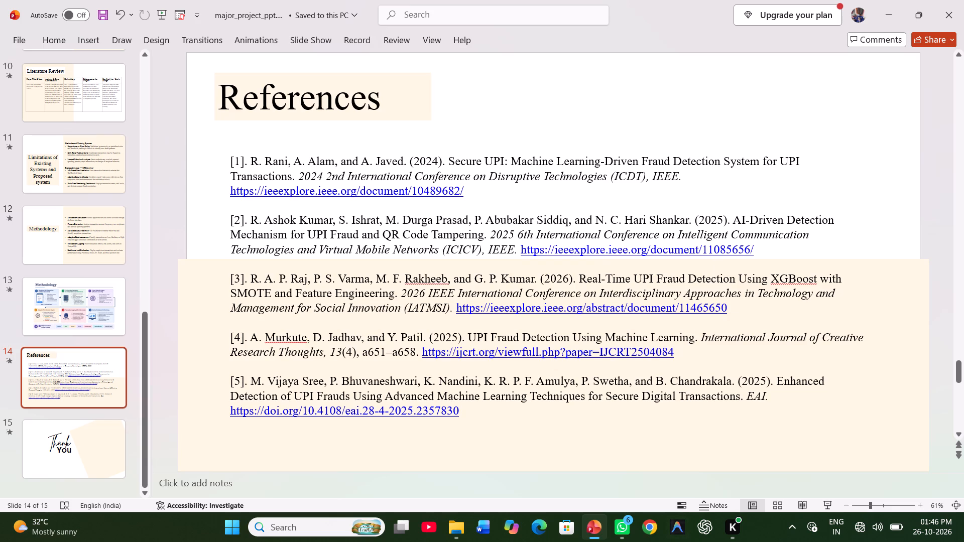
Go back to slide 13 to review the Methodology workflow diagram.
left_click(87, 290)
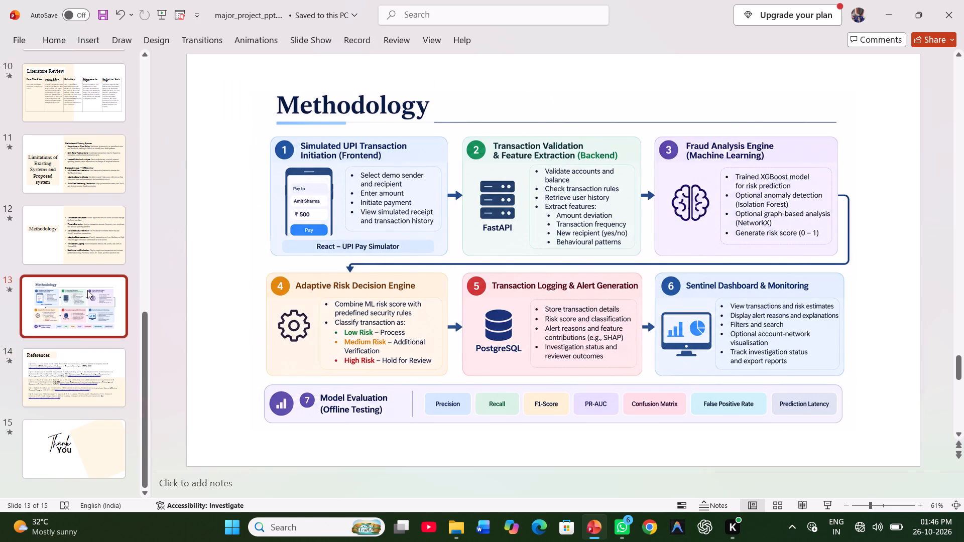
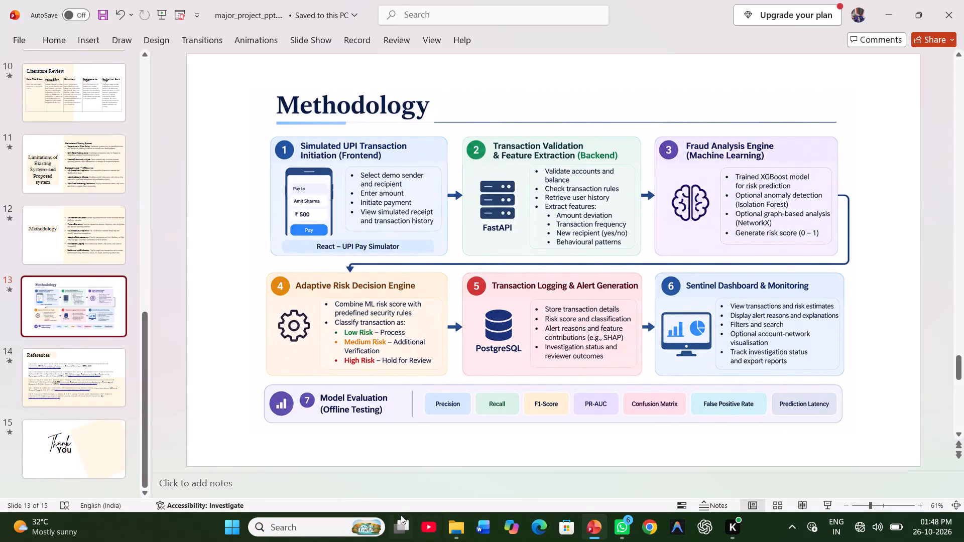
Switch to File Explorer and open DS_Miniproject (2).pdf from the Downloads folder.
left_click(461, 524)
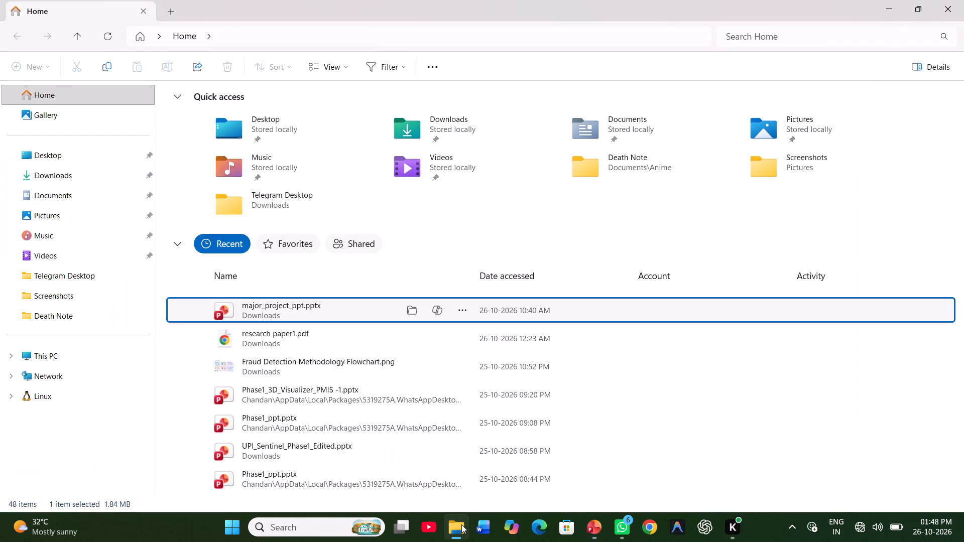
scroll(312, 373, "down", 3)
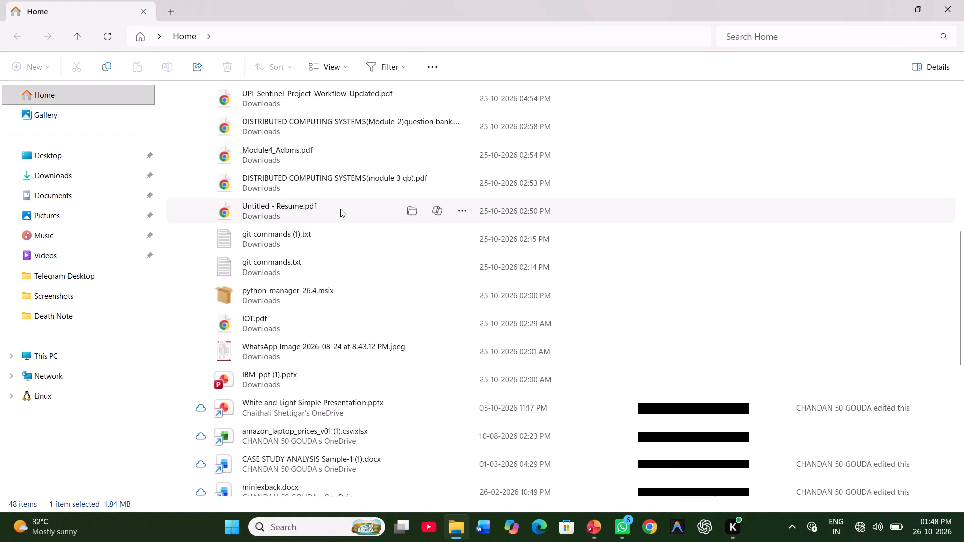
scroll(359, 153, "down", 1)
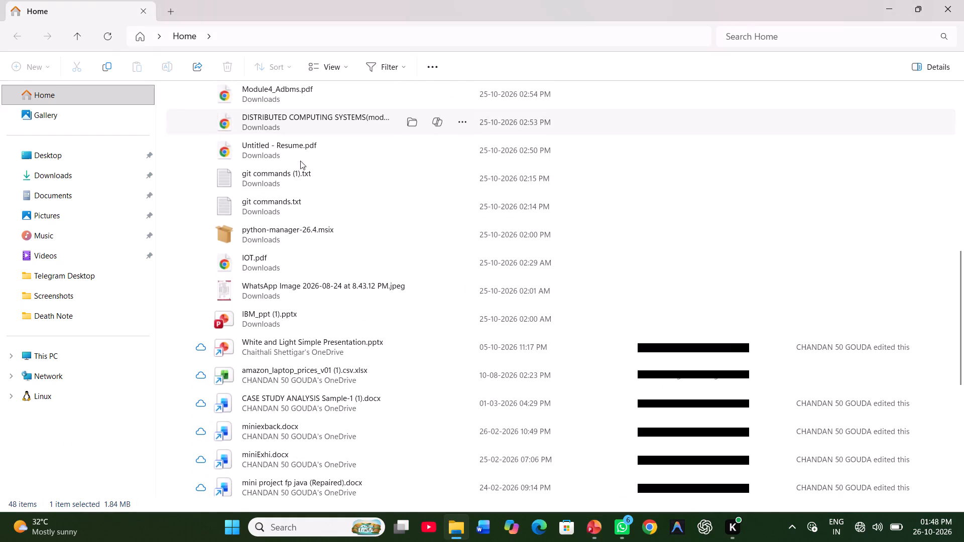
left_click(83, 173)
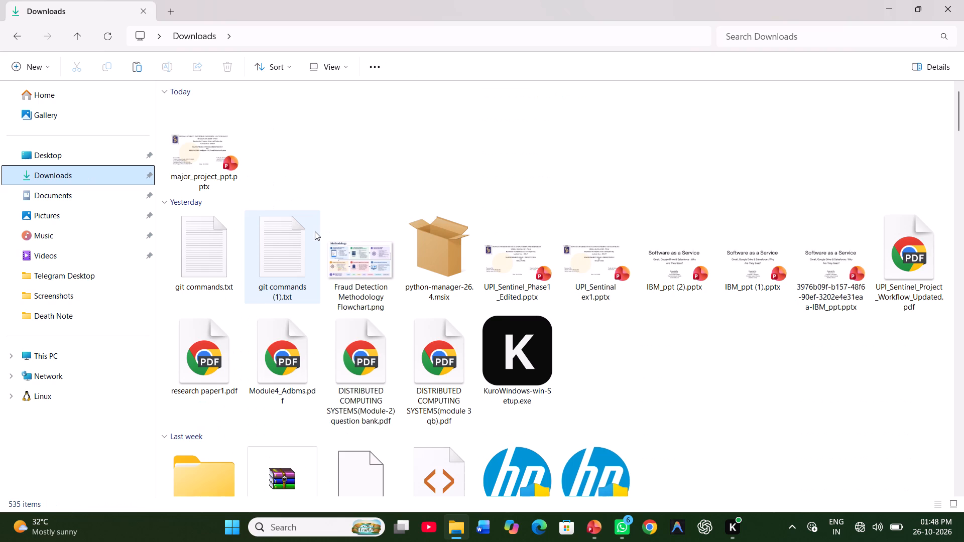
scroll(315, 231, "down", 2)
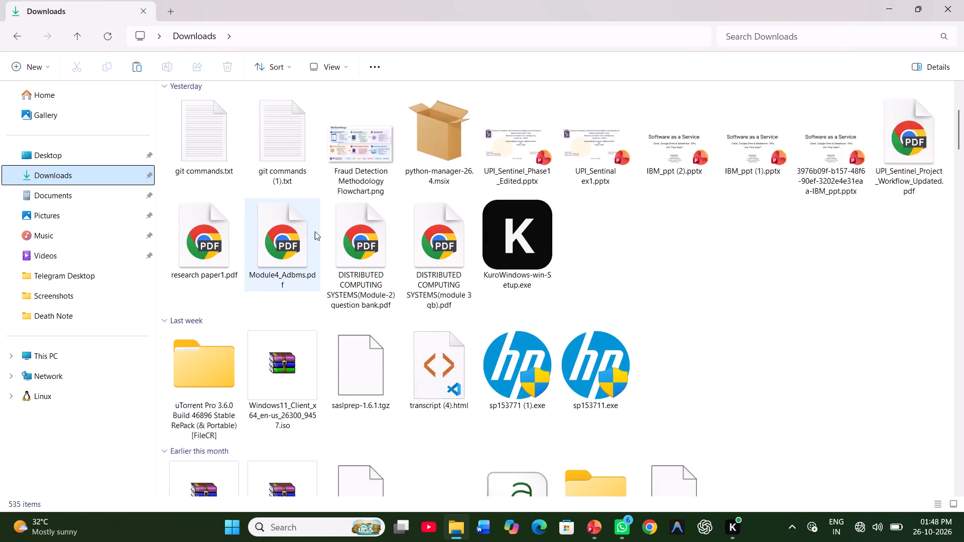
scroll(315, 231, "down", 1)
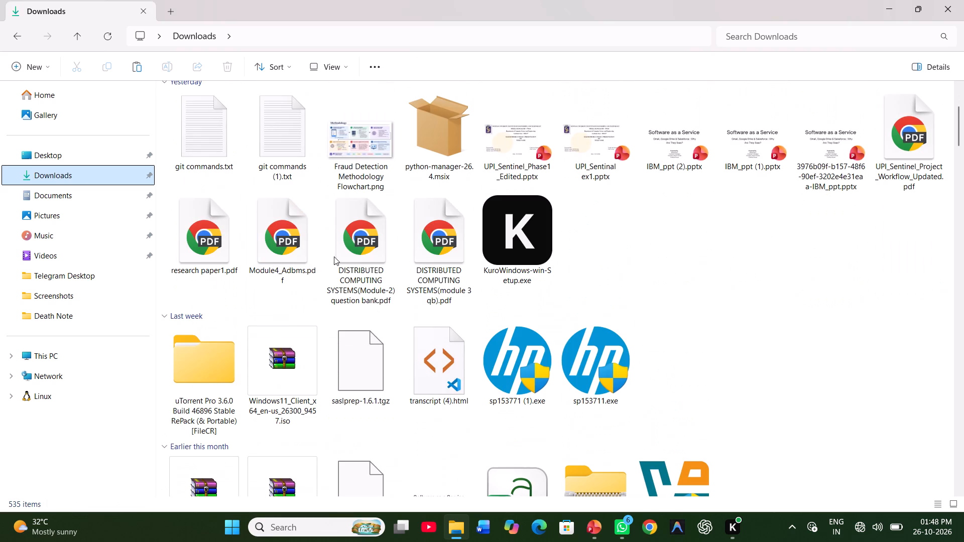
scroll(389, 283, "down", 3)
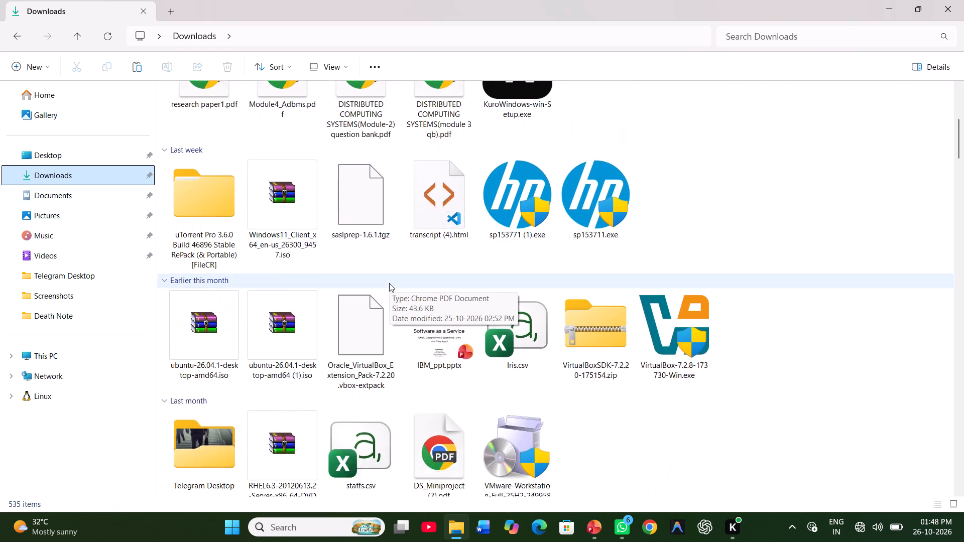
scroll(389, 283, "down", 2)
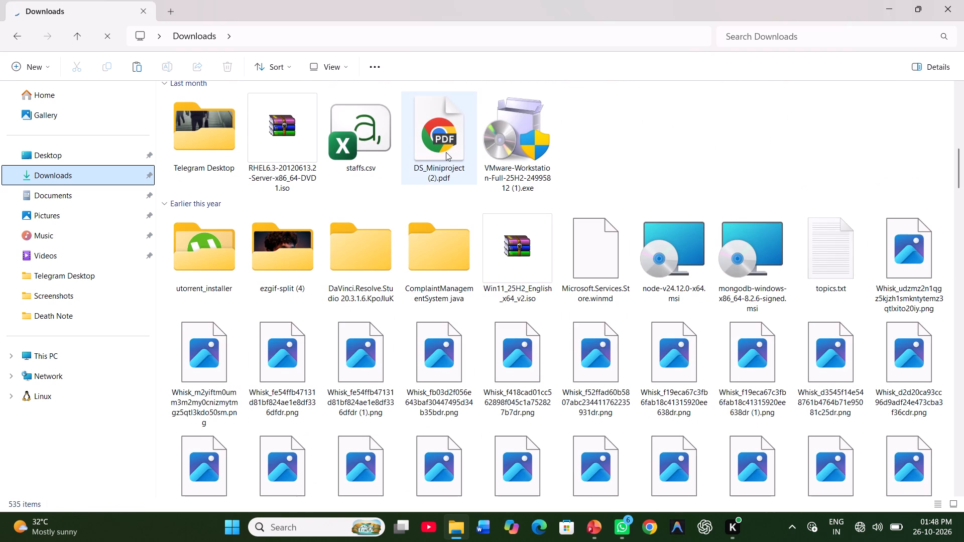
double_click(446, 152)
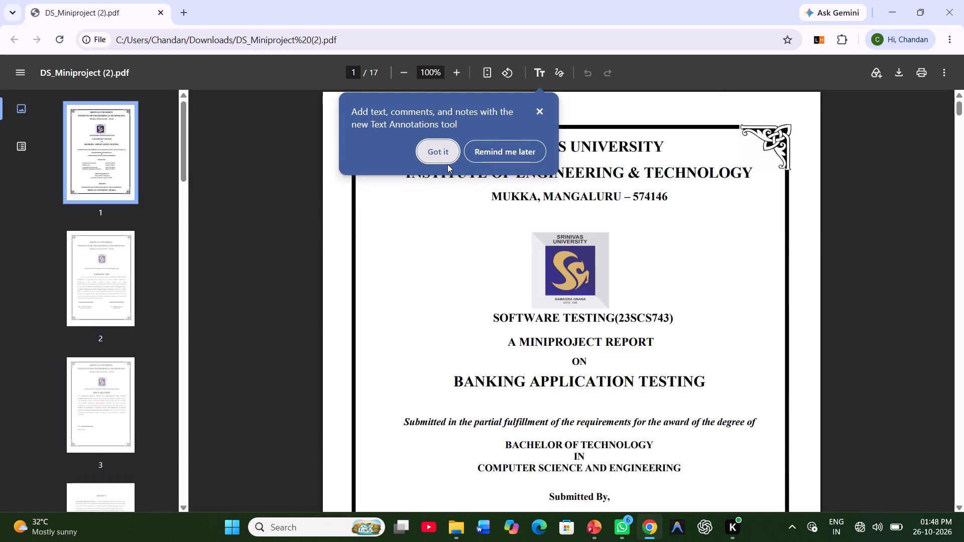
Copy the guide's designation line "Assistant Professor, Dept. of CSE" from the report's cover page.
scroll(447, 164, "down", 1)
scroll(551, 293, "down", 2)
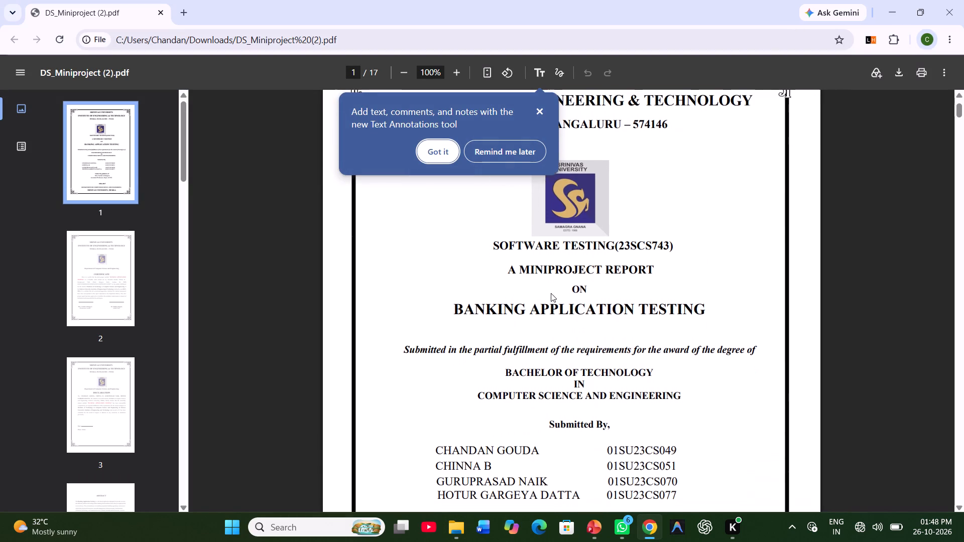
scroll(551, 293, "down", 4)
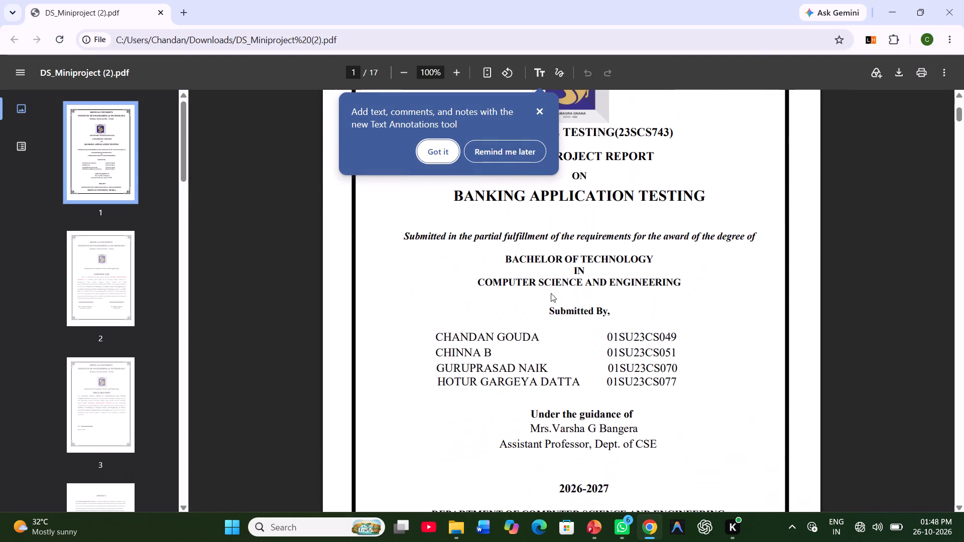
scroll(551, 293, "down", 1)
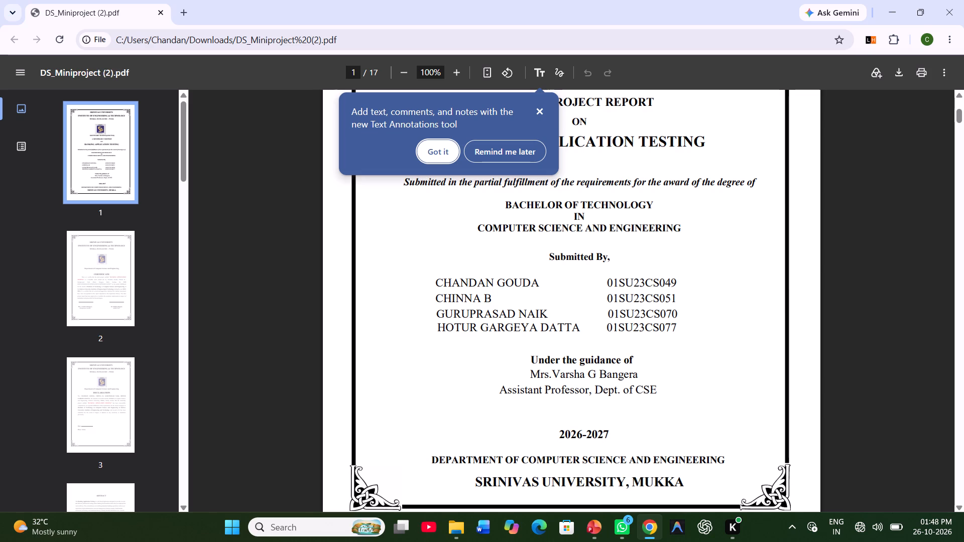
left_click_drag(658, 391, 645, 390)
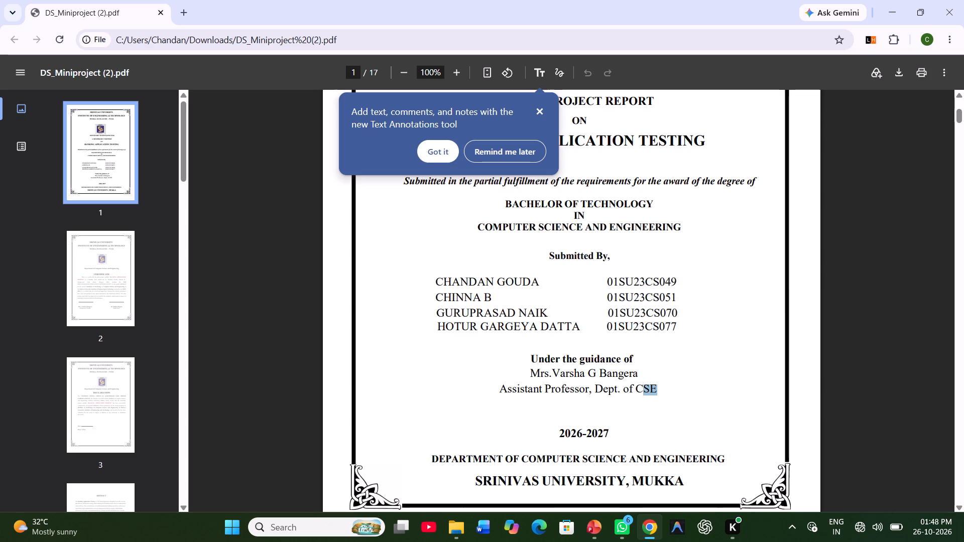
left_click_drag(645, 390, 527, 373)
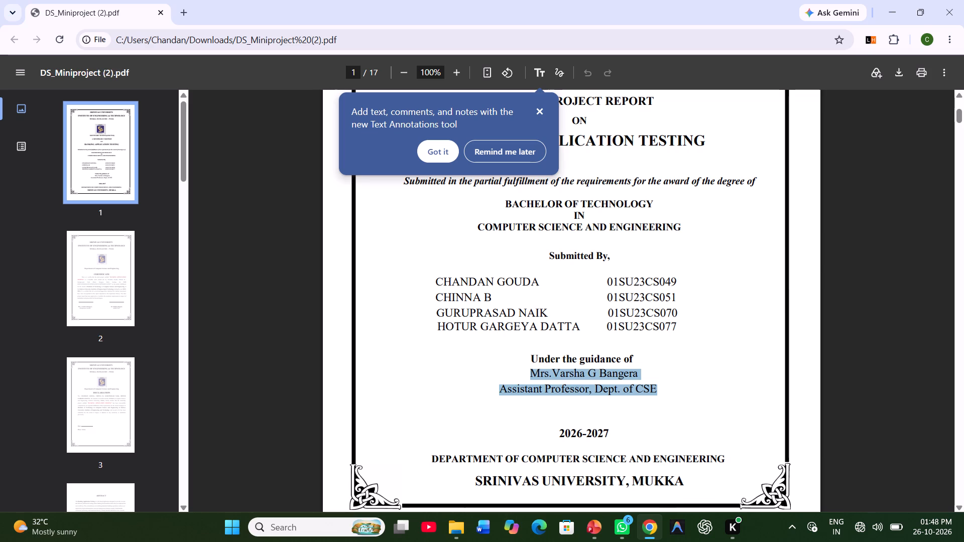
right_click(527, 373)
left_click(533, 401)
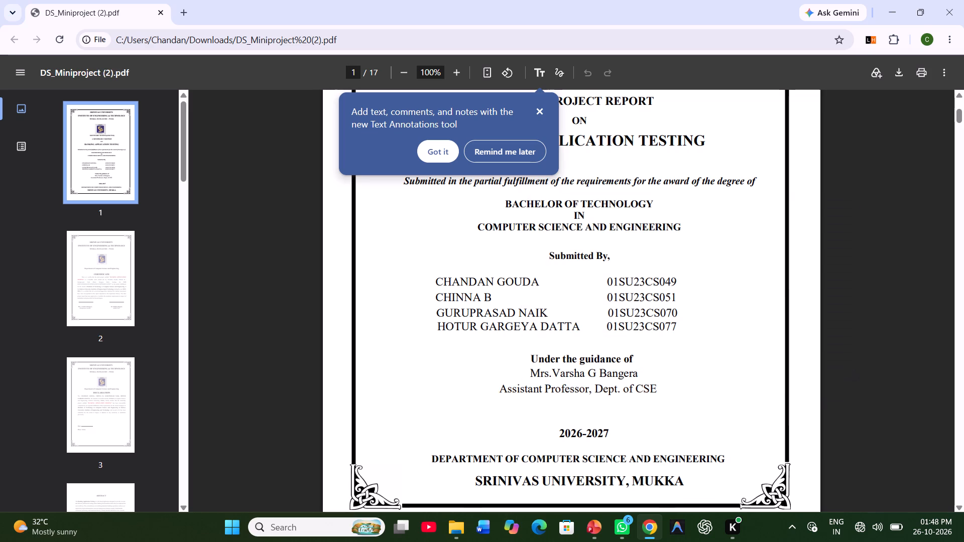
left_click_drag(659, 388, 493, 388)
key("ctrl+c")
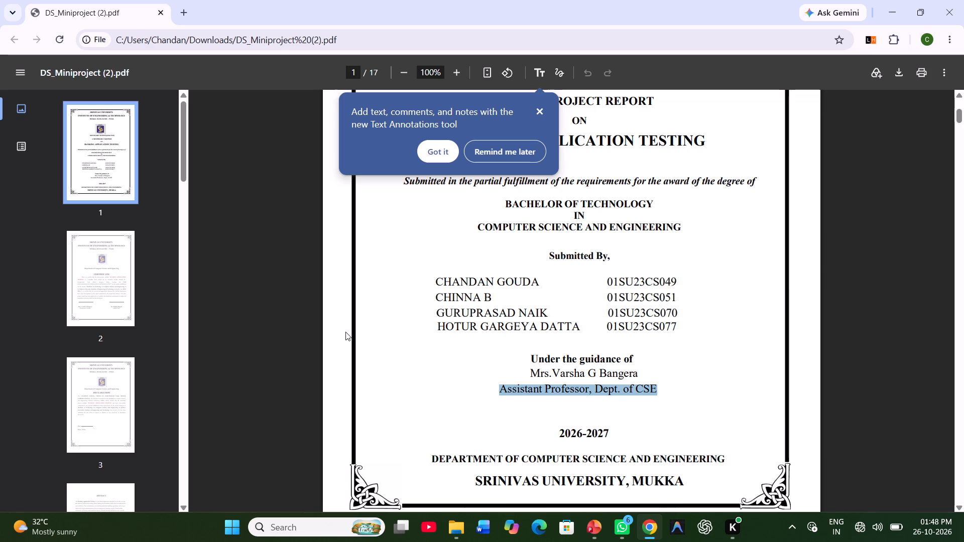
Back in PowerPoint, on slide 1, change the guide's title to "Ms." and replace the department line with the copied designation.
left_click(596, 532)
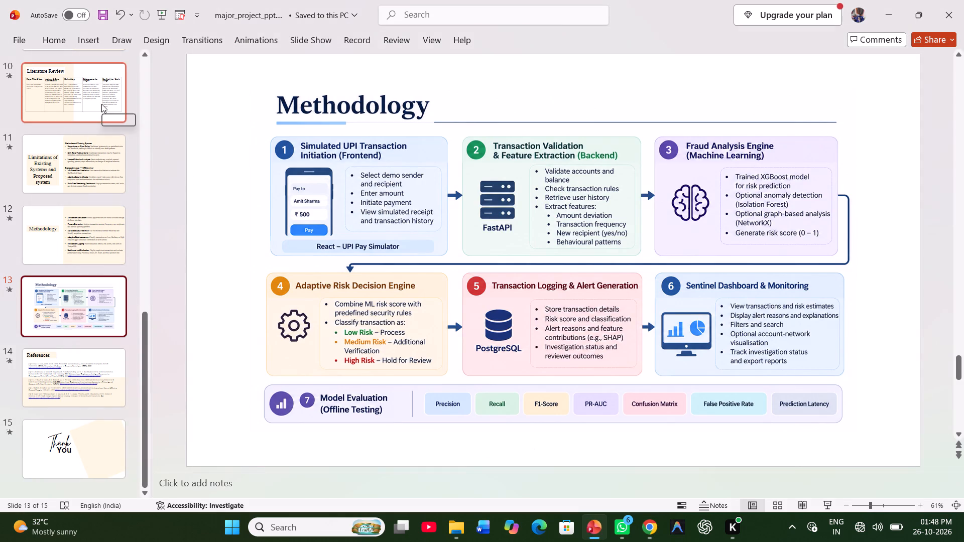
scroll(101, 104, "up", 3)
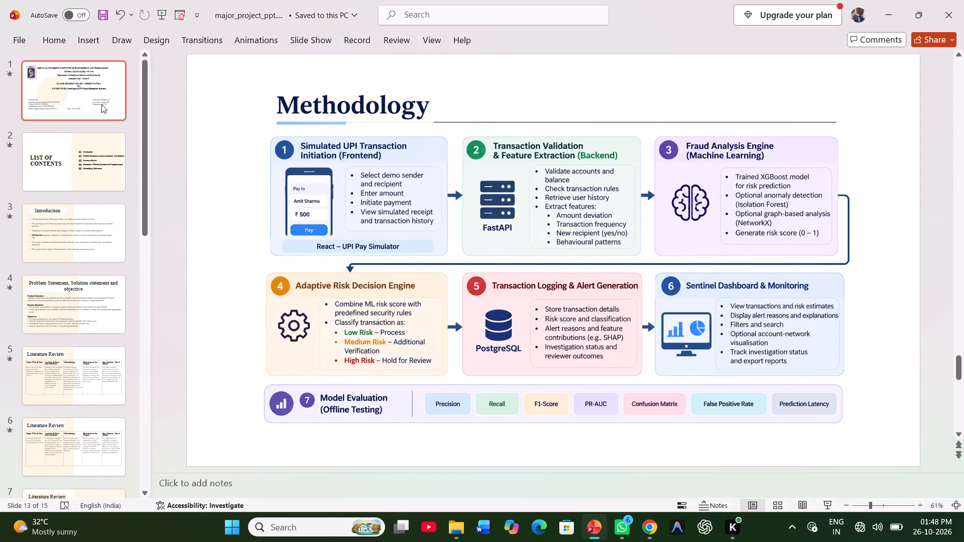
left_click(101, 104)
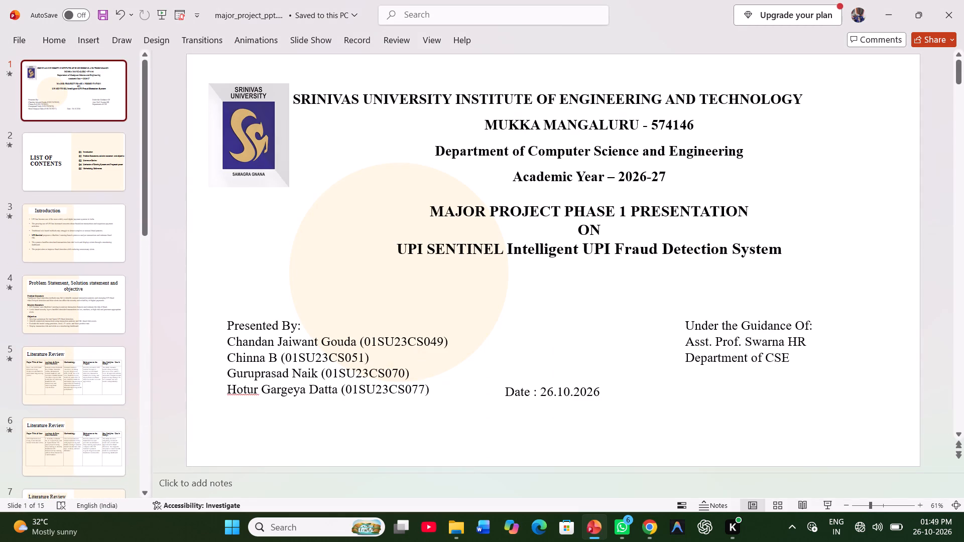
left_click(738, 341)
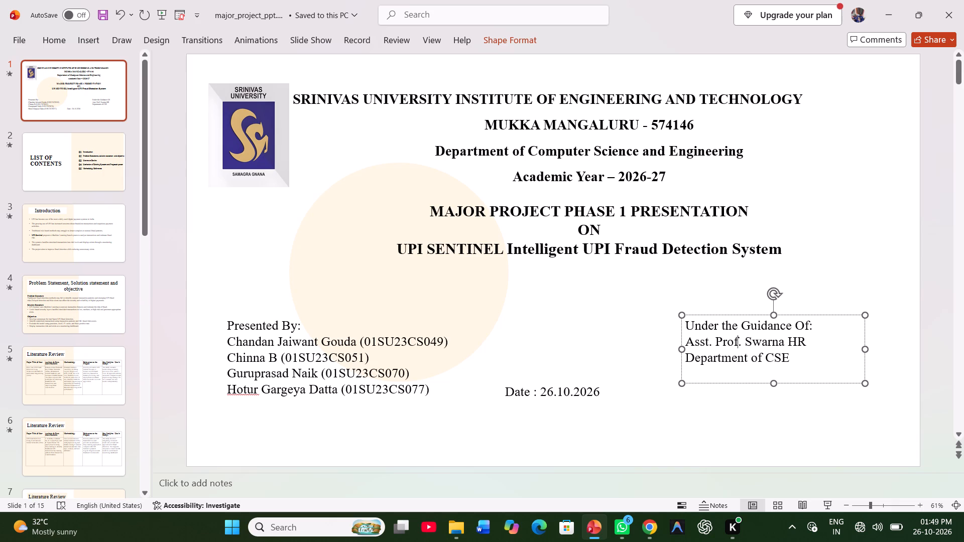
key("BackSpace")
key("BackSpace")
key("BackSpace")
key("BackSpace")
key("BackSpace")
key("BackSpace")
key("BackSpace")
key("BackSpace")
key("BackSpace")
key("BackSpace")
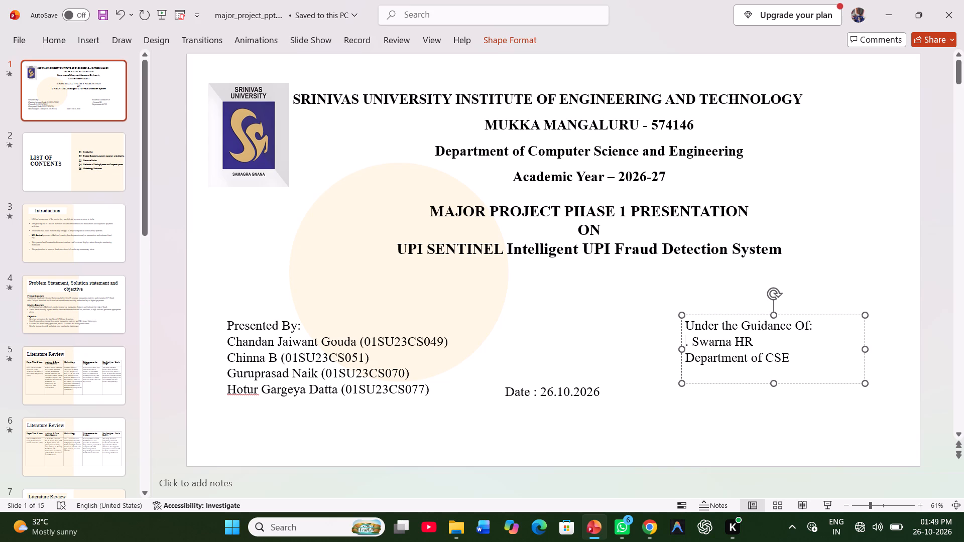
Set the guide's title to "Ms." on slide 1 and replace the department line with the copied "Assistant Professor, Dept. of CSE".
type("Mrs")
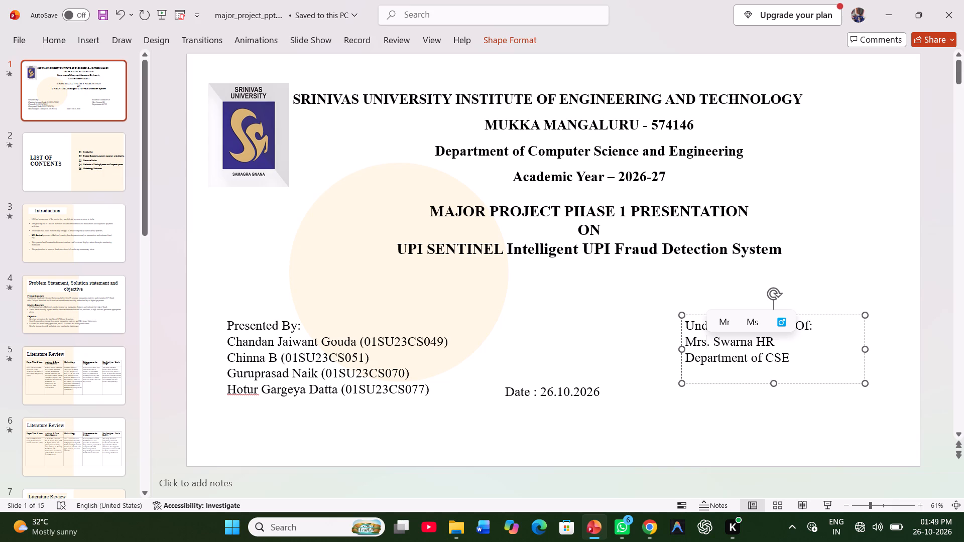
left_click(703, 346)
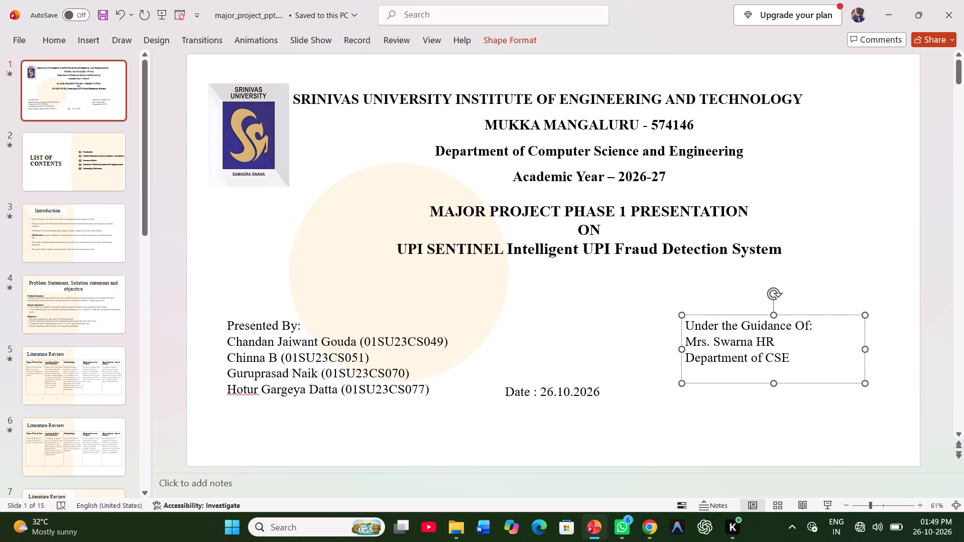
key("BackSpace")
left_click_drag(791, 359, 722, 365)
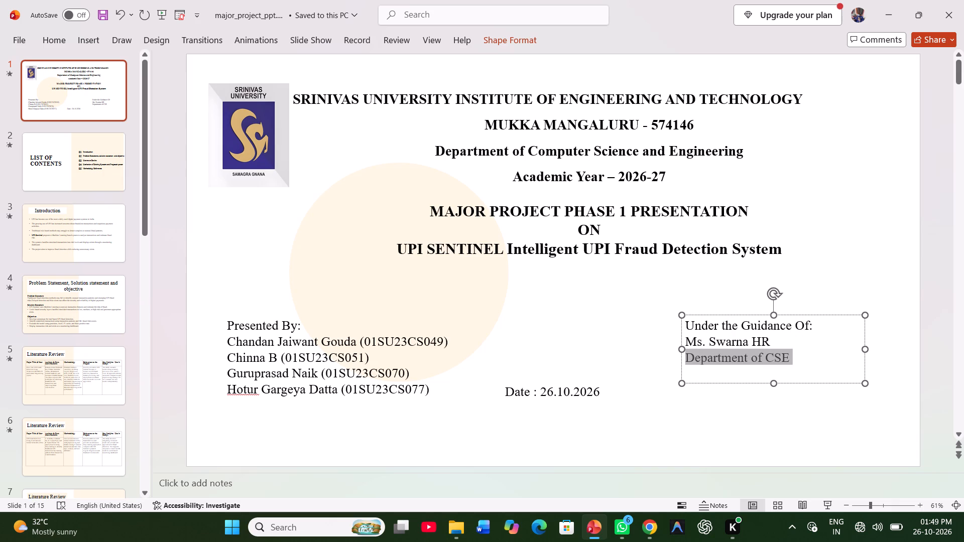
left_click_drag(722, 365, 710, 366)
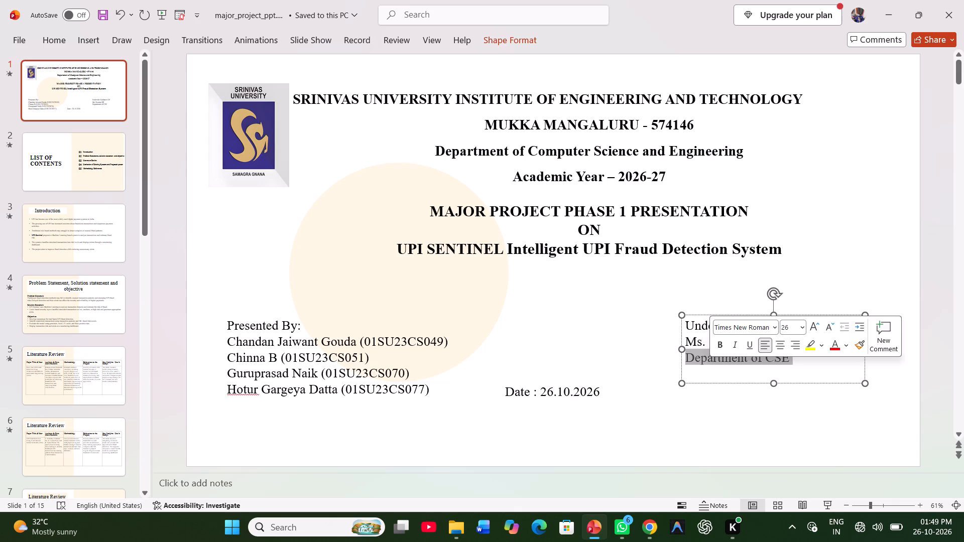
key("ctrl+v")
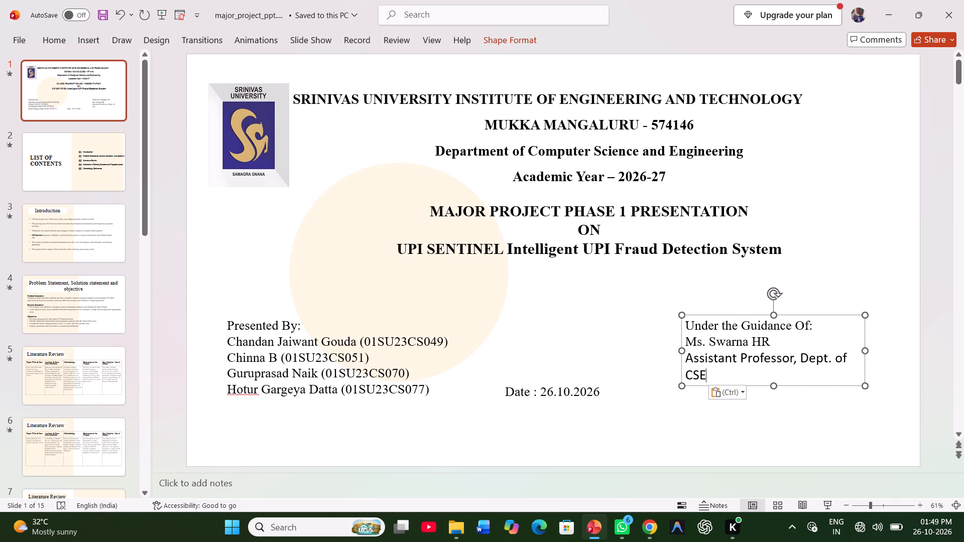
Open the font choices for the pasted designation "Assistant Professor, Dept. of CSE" below the guide's name.
left_click_drag(707, 367, 691, 359)
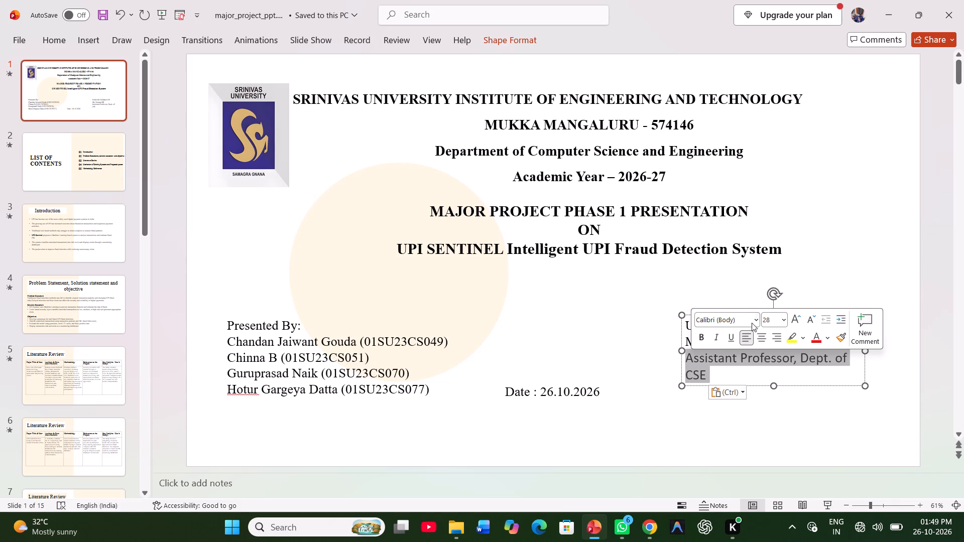
left_click(757, 319)
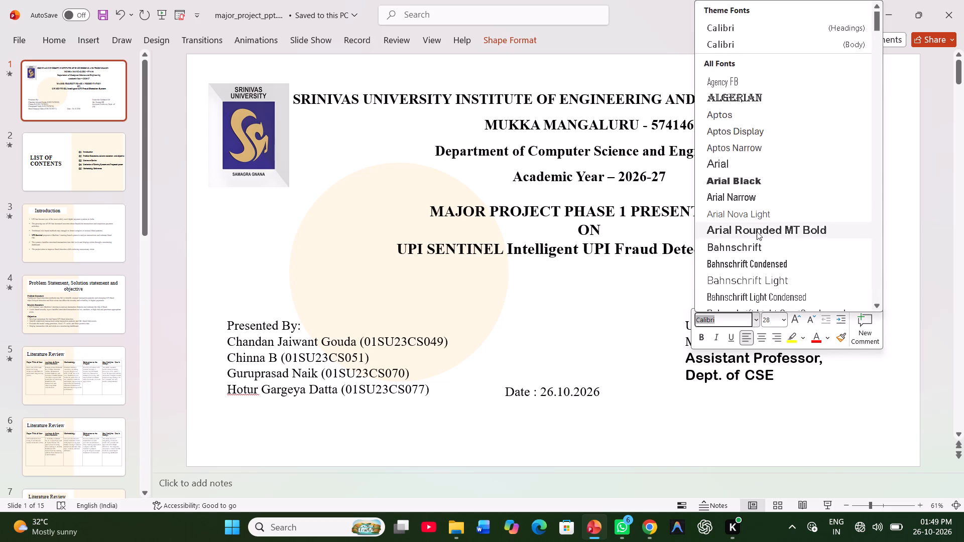
Set the font of the "Assistant Professor, Dept. of CSE" line to Times New Roman and deselect the text box.
scroll(747, 115, "up", 1)
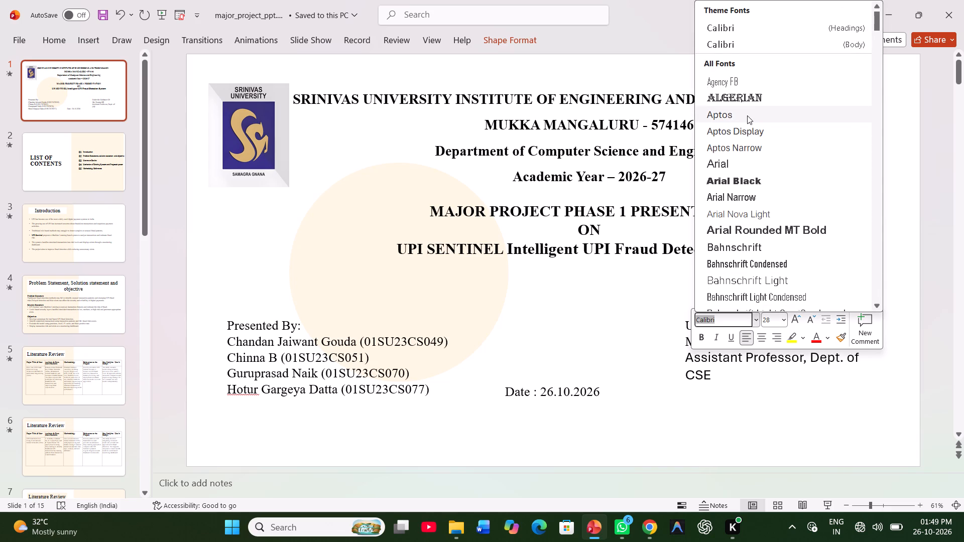
scroll(747, 115, "up", 3)
scroll(746, 204, "up", 1)
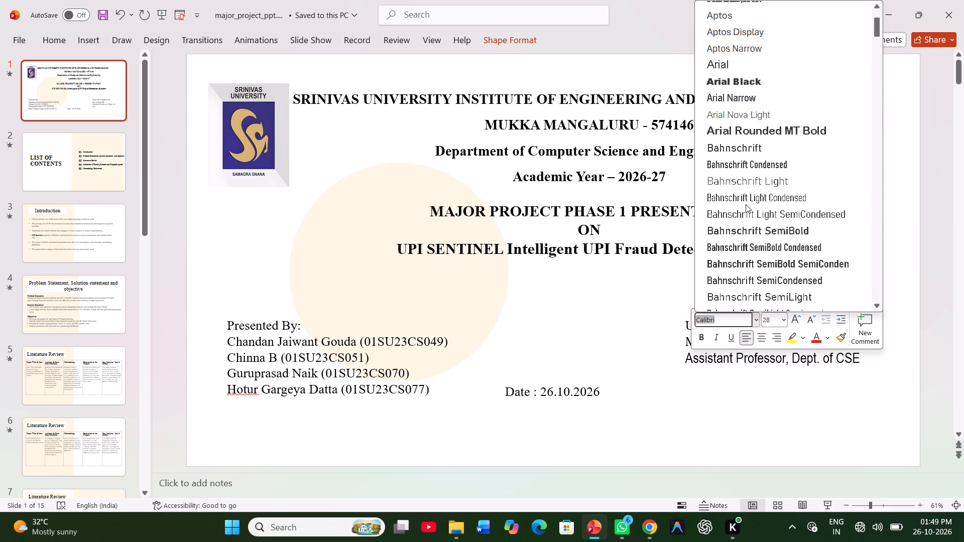
scroll(746, 204, "up", 1)
scroll(746, 204, "down", 15)
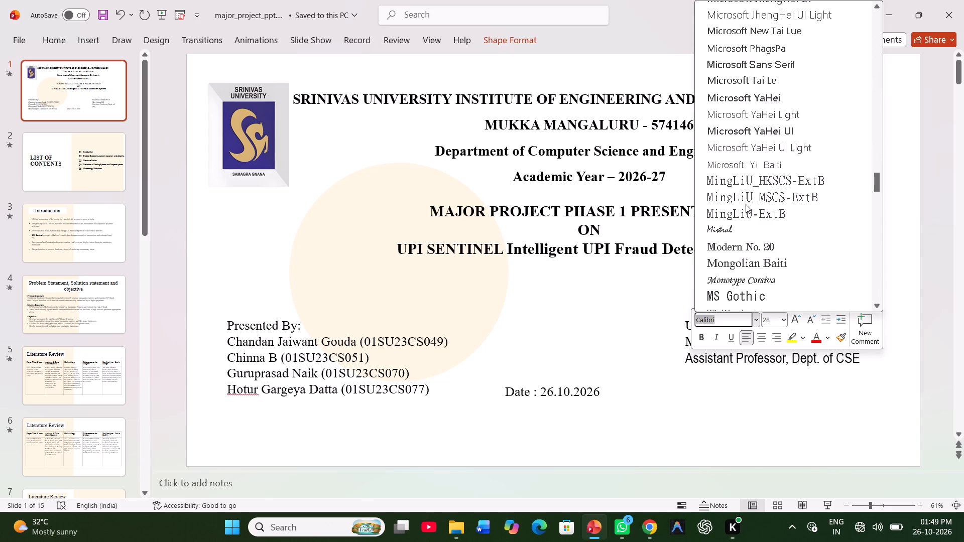
scroll(746, 204, "down", 12)
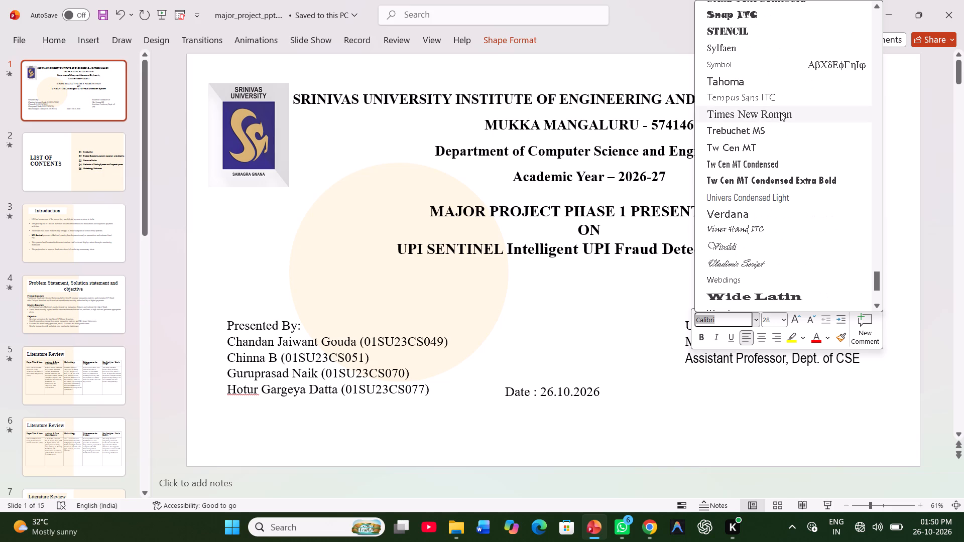
left_click(781, 112)
left_click(742, 429)
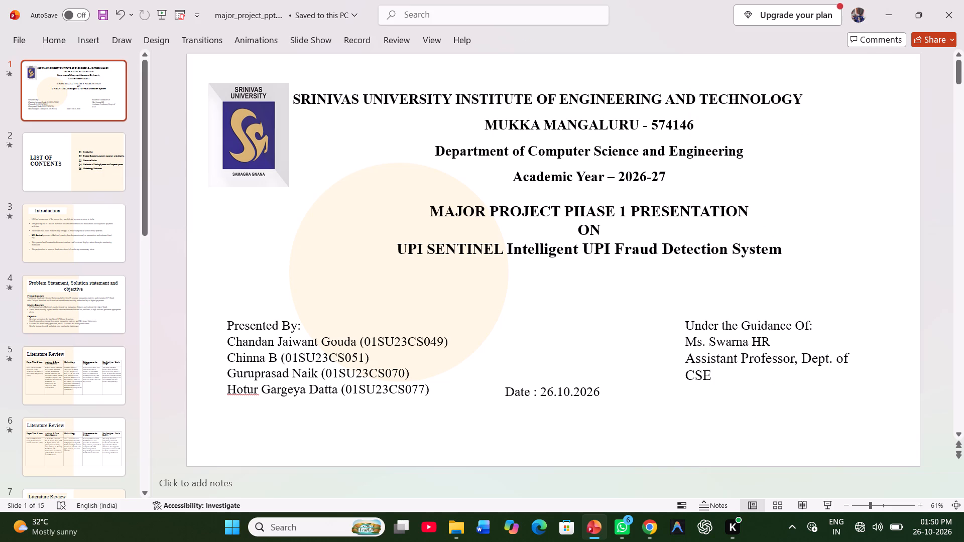
Shorten "Assistant" to "Asst" in the guide's designation line on the title slide.
left_click(733, 361)
key("BackSpace")
key("BackSpace")
key("BackSpace")
key("BackSpace")
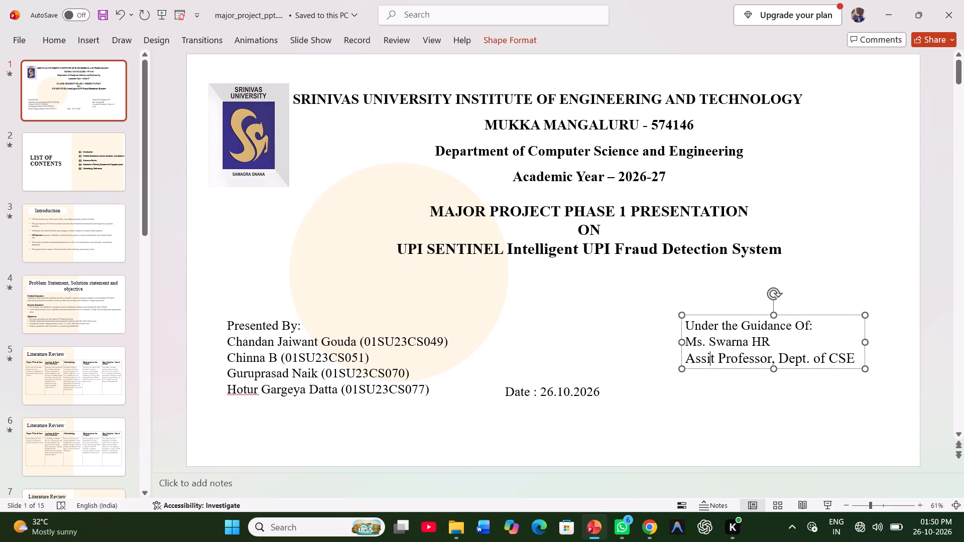
key("BackSpace")
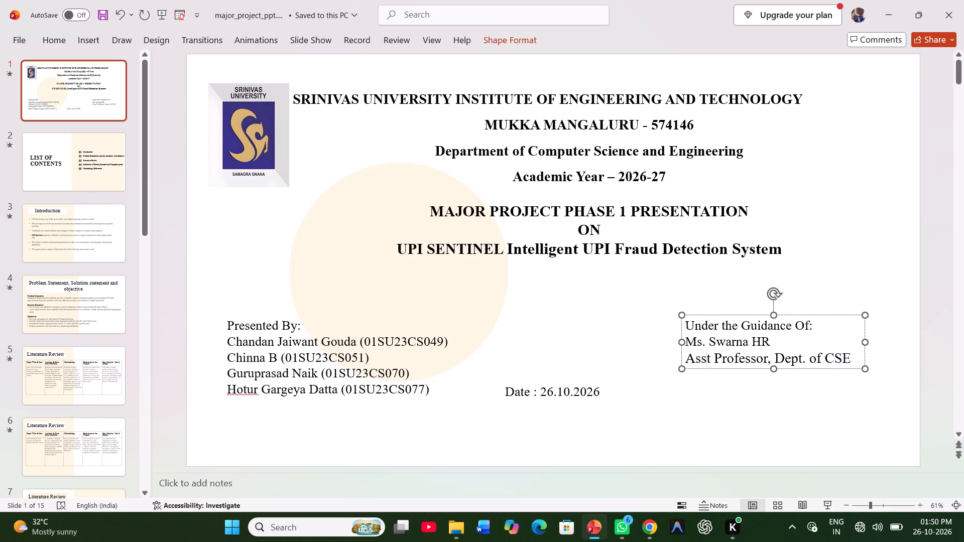
Set the font size of the "Asst Professor, Dept. of CSE" line to 26, matching the guidance heading, and deselect the text box.
left_click(766, 358)
double_click(781, 324)
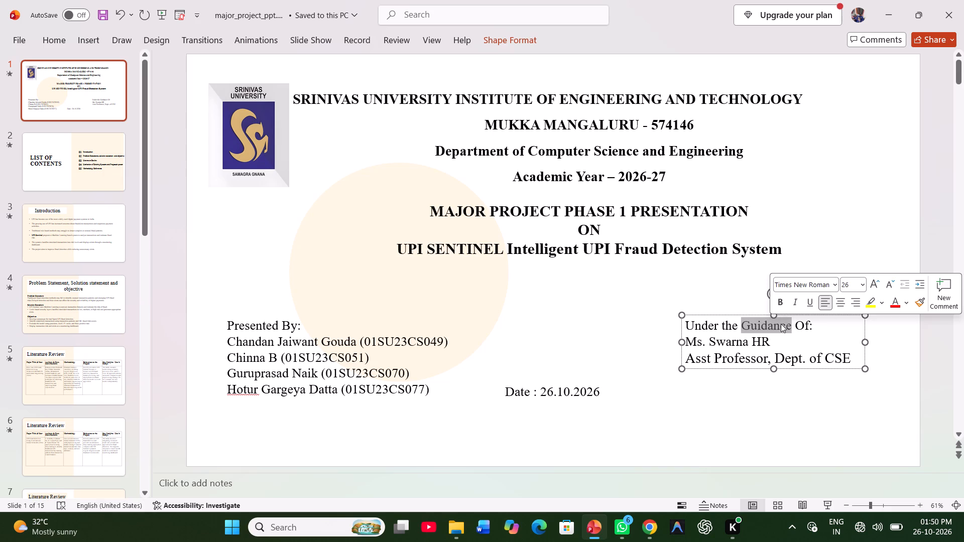
double_click(752, 362)
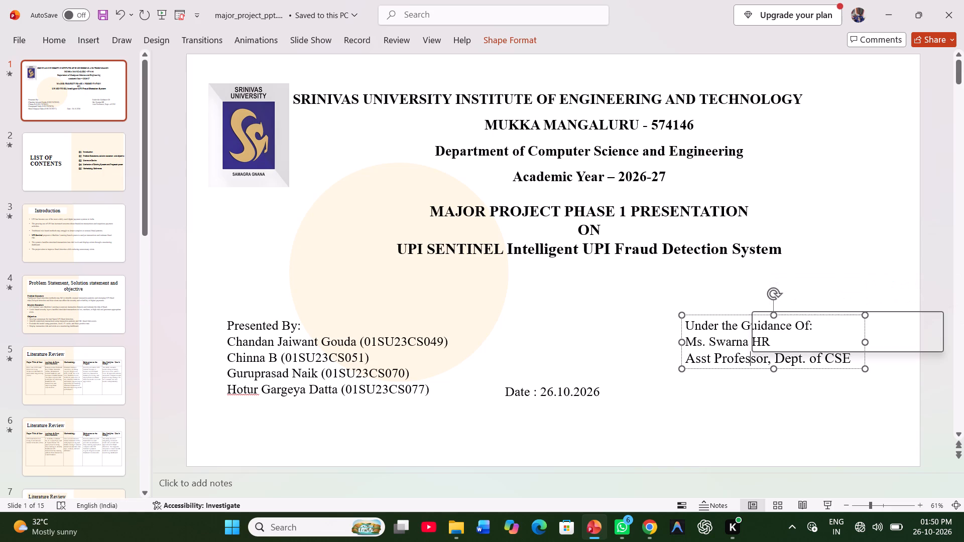
triple_click(752, 362)
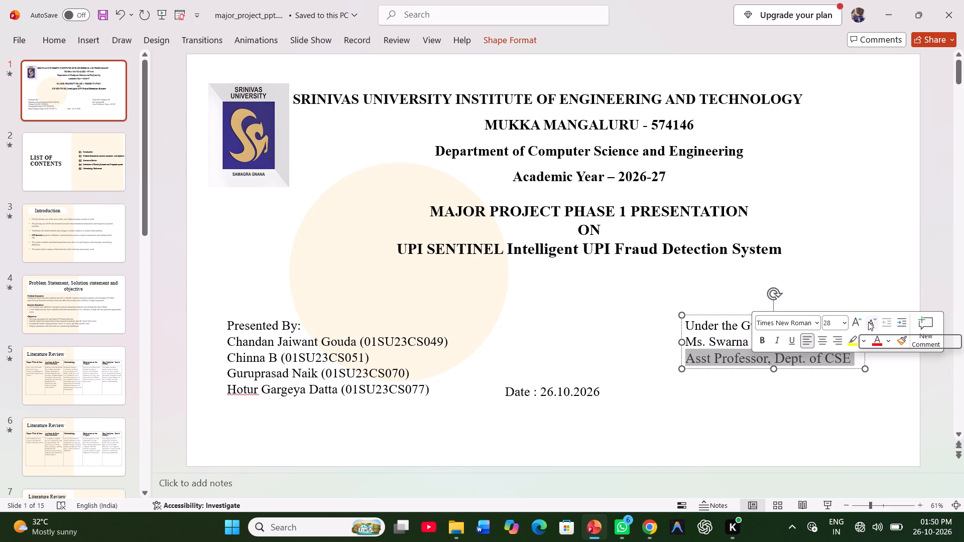
left_click(829, 324)
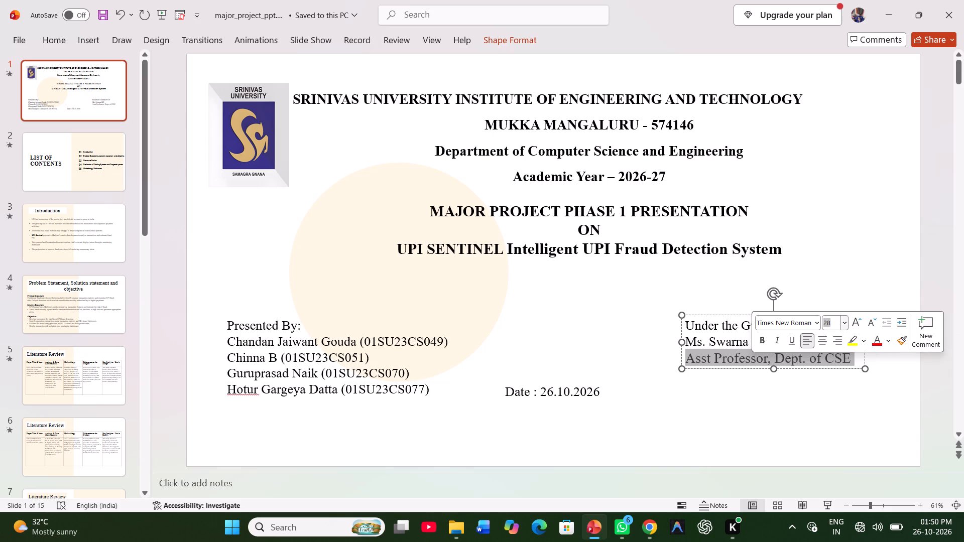
left_click(834, 320)
key("BackSpace")
key("6")
left_click(854, 422)
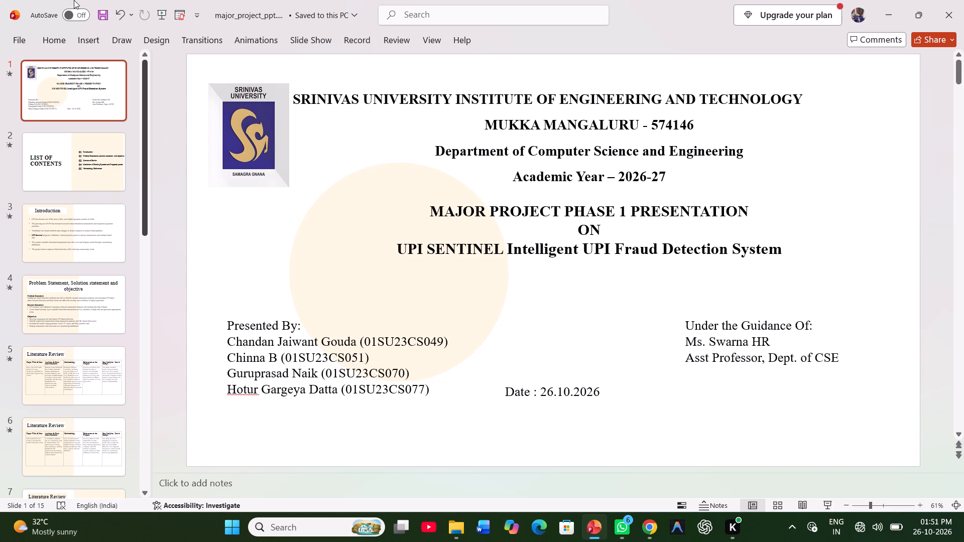
Save the presentation.
left_click(104, 16)
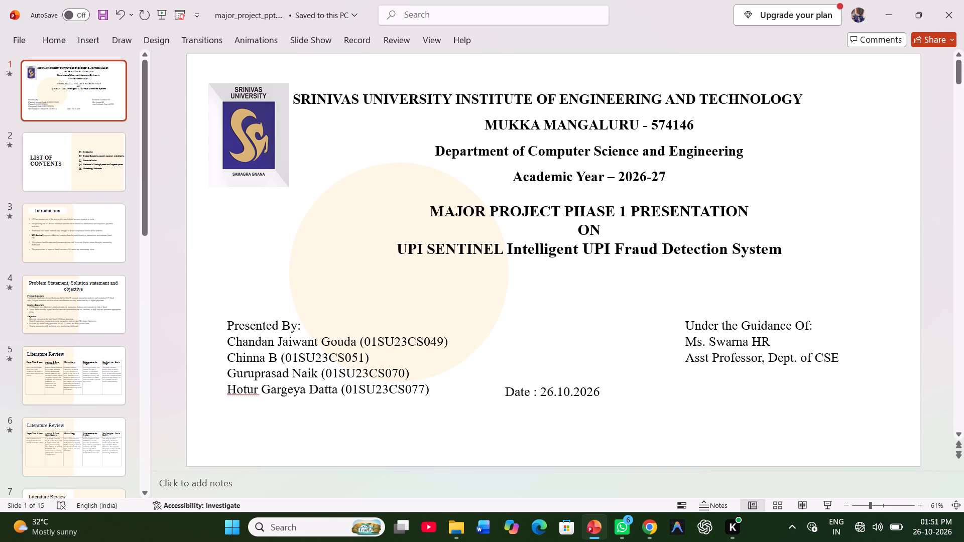